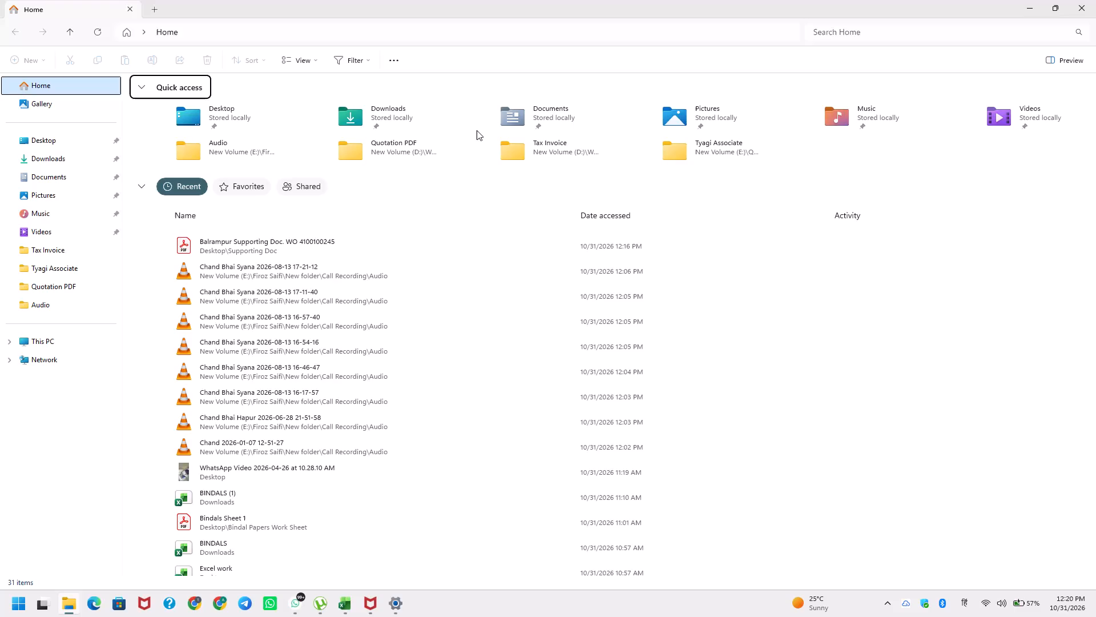
Open the Audio folder of call recordings from the quick-access folders.
key(Down)
key(Down)
key(Down)
key(Down)
key(Down)
key(Down)
key(Down)
key(Down)
key(Down)
key(Down)
key(Down)
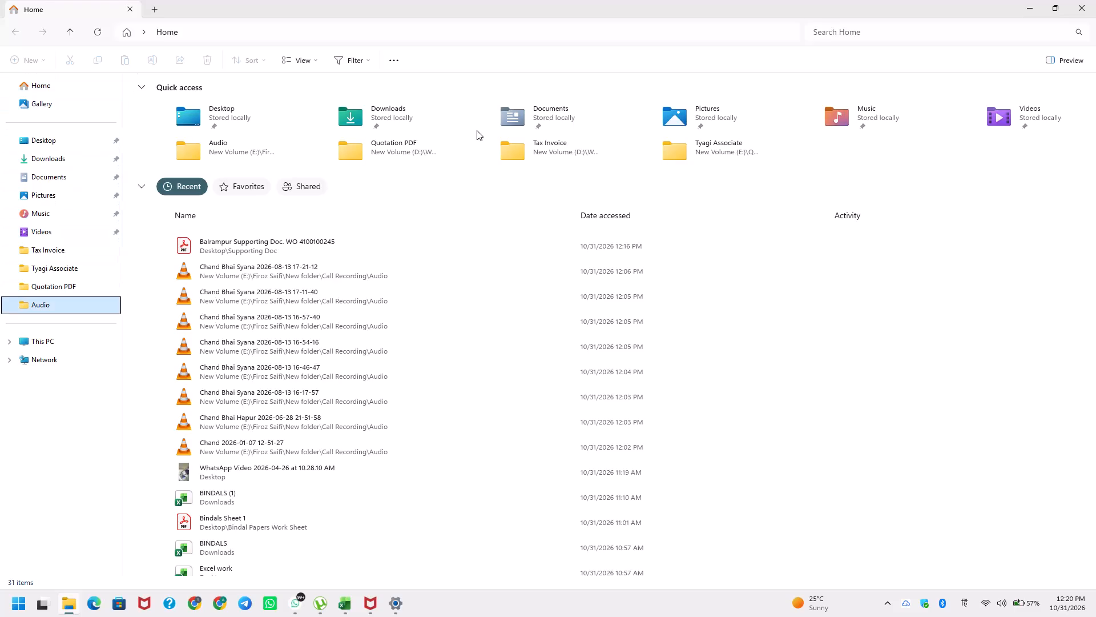
key(Return)
Play the first recording in the Audio folder with VLC media player and switch back to File Explorer.
key(Tab)
key(Down)
key(Up)
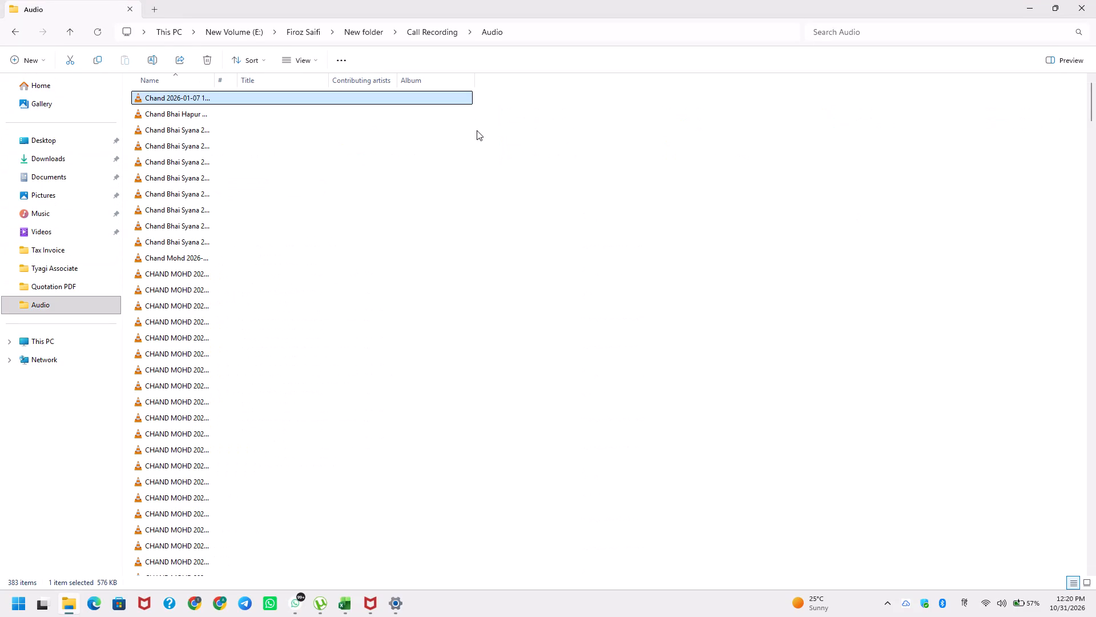
key(Return)
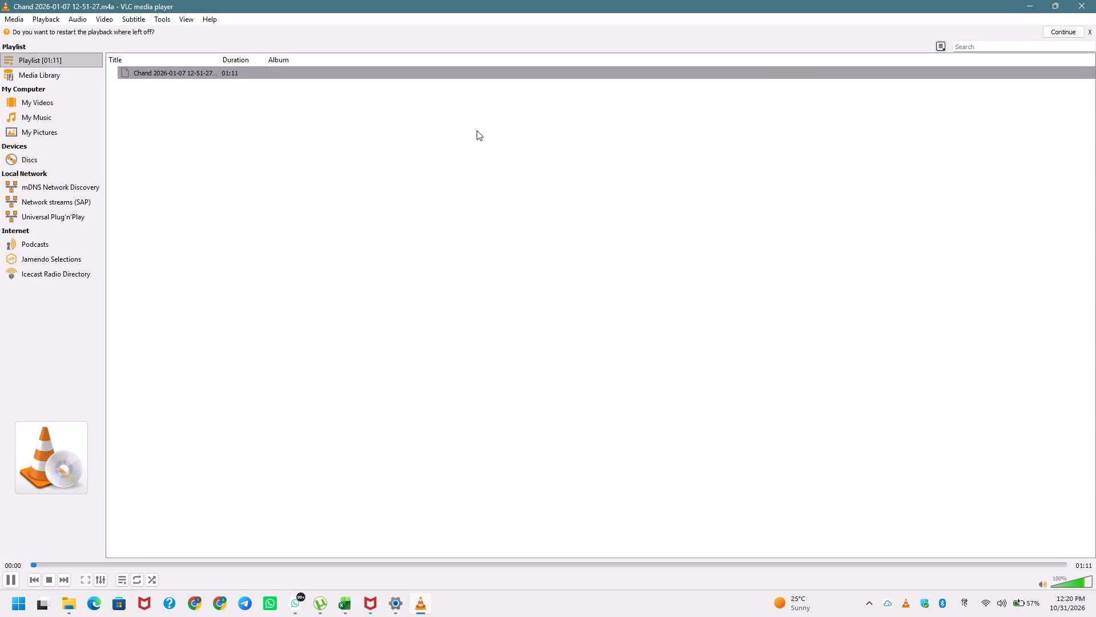
key(alt+Tab)
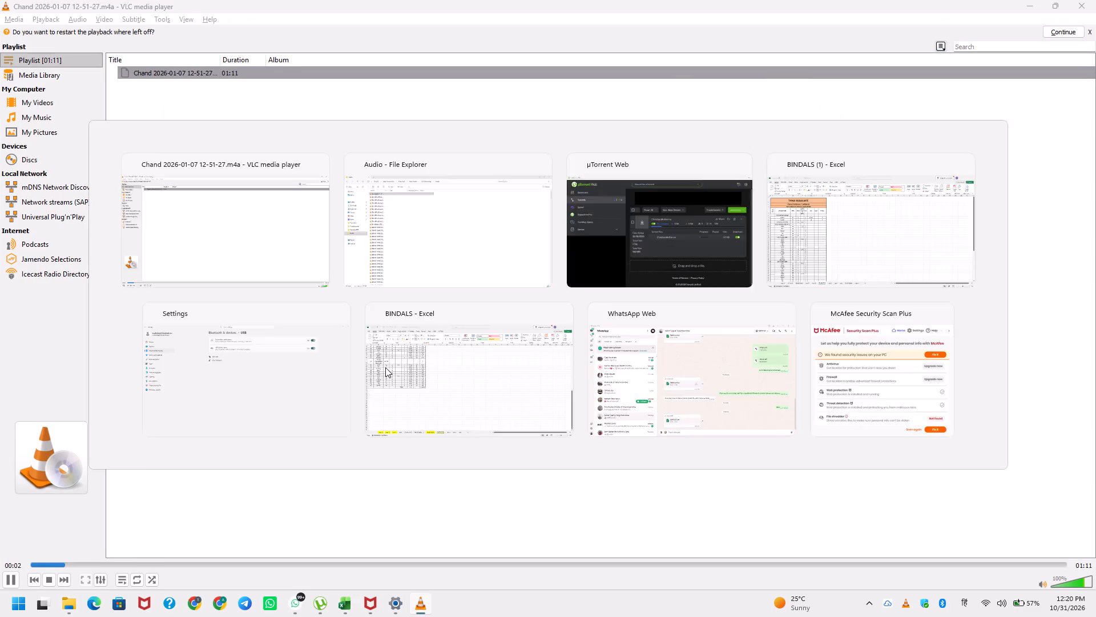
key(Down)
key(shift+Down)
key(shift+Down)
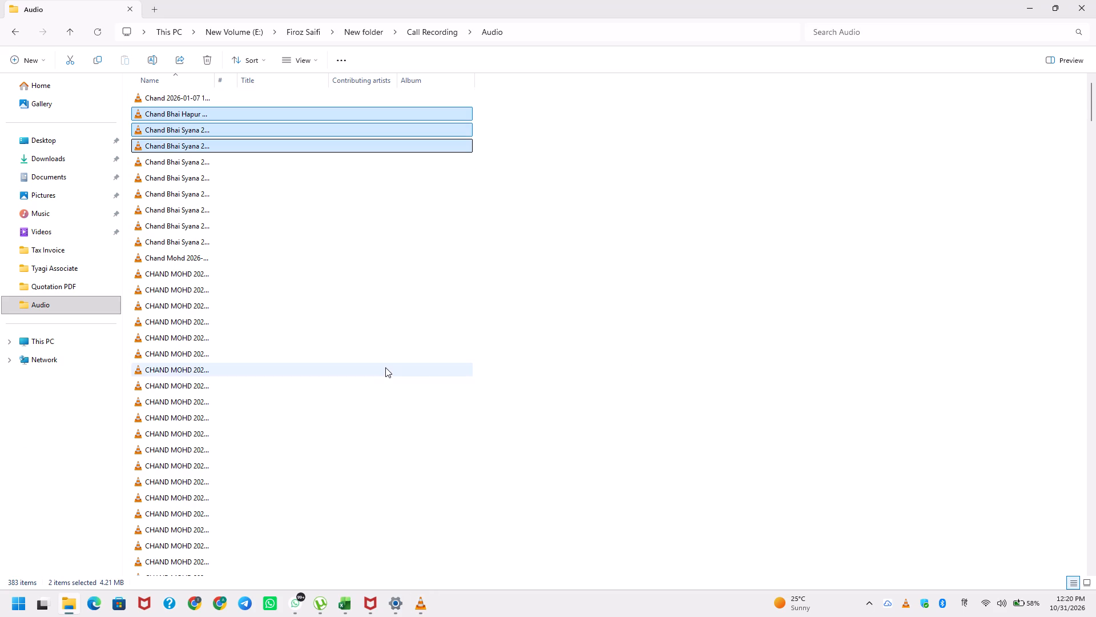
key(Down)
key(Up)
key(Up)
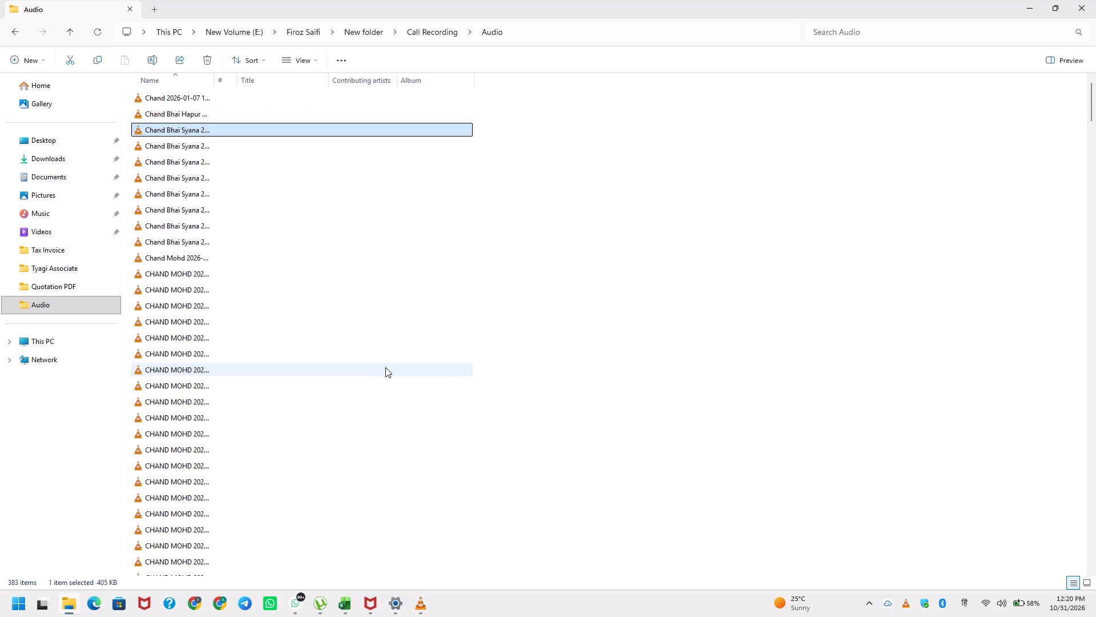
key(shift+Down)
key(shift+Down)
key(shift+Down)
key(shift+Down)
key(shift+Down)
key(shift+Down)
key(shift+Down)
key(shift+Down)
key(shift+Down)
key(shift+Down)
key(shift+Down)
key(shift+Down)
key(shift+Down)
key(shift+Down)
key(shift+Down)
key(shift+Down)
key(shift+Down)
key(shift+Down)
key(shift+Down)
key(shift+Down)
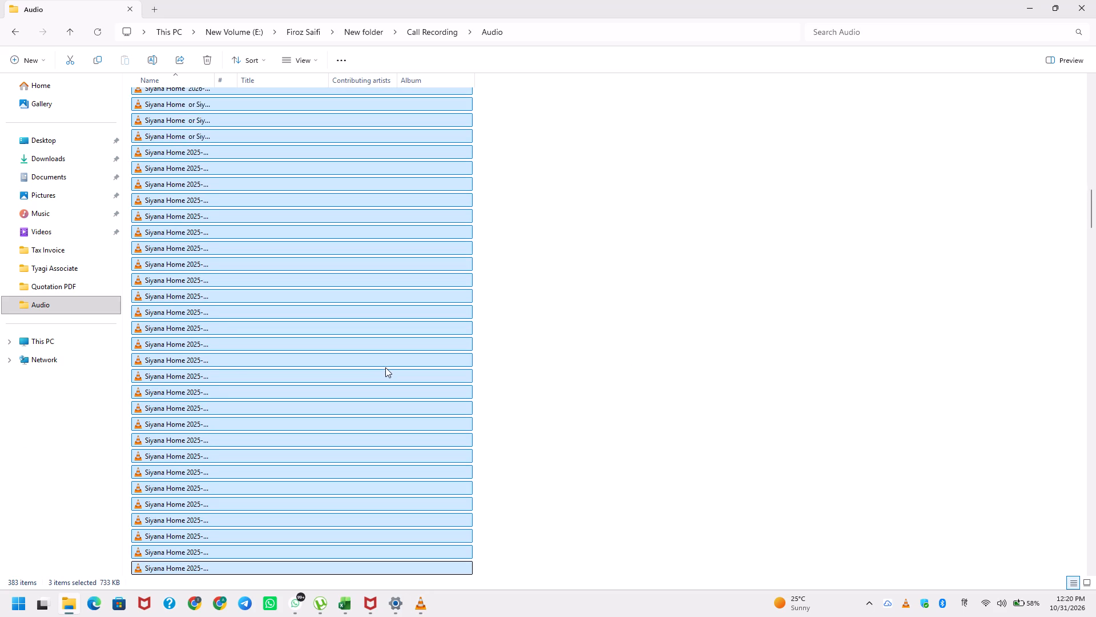
Select all recordings in the Audio folder except the first two and add them to the VLC playlist.
key(ctrl+a)
scroll(409, 228, up, 7)
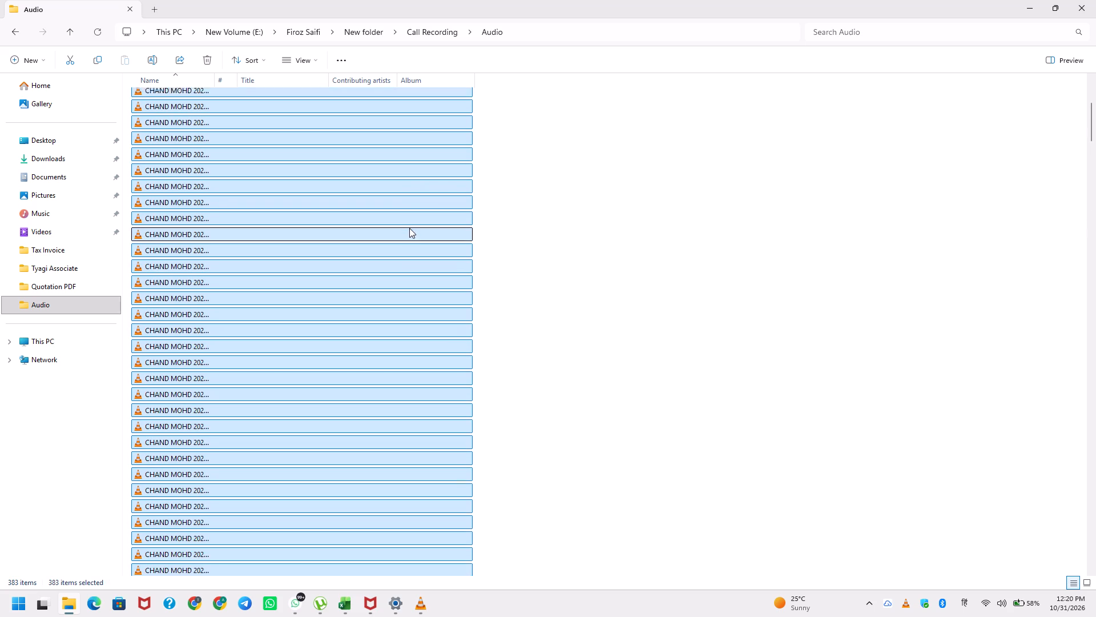
scroll(409, 228, up, 18)
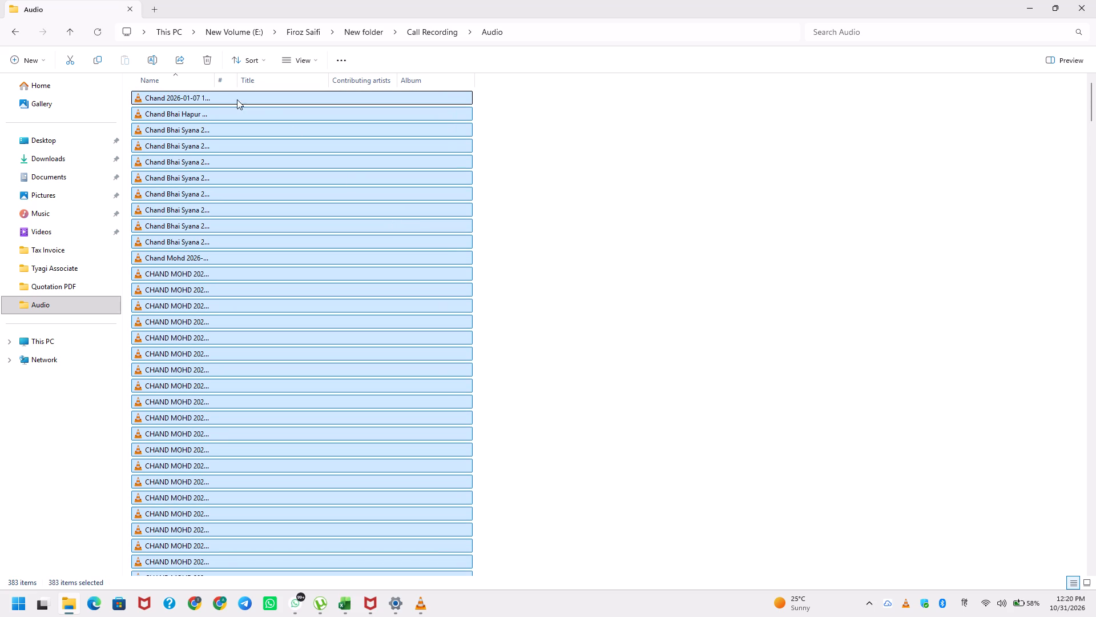
ctrl+click(227, 98)
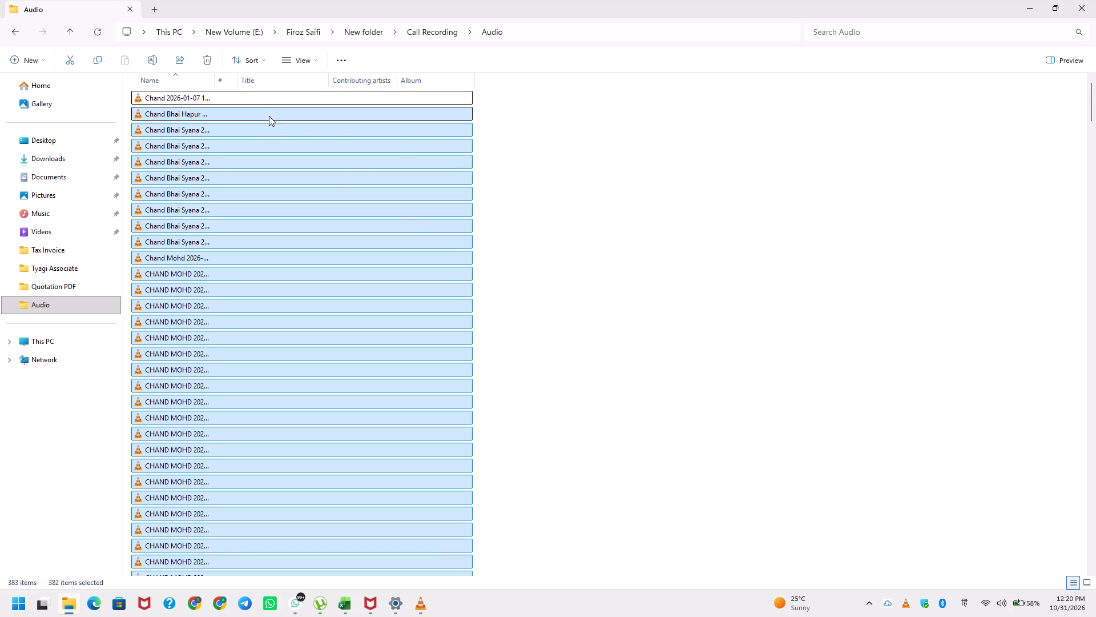
ctrl+click(267, 116)
drag(191, 128, 329, 202)
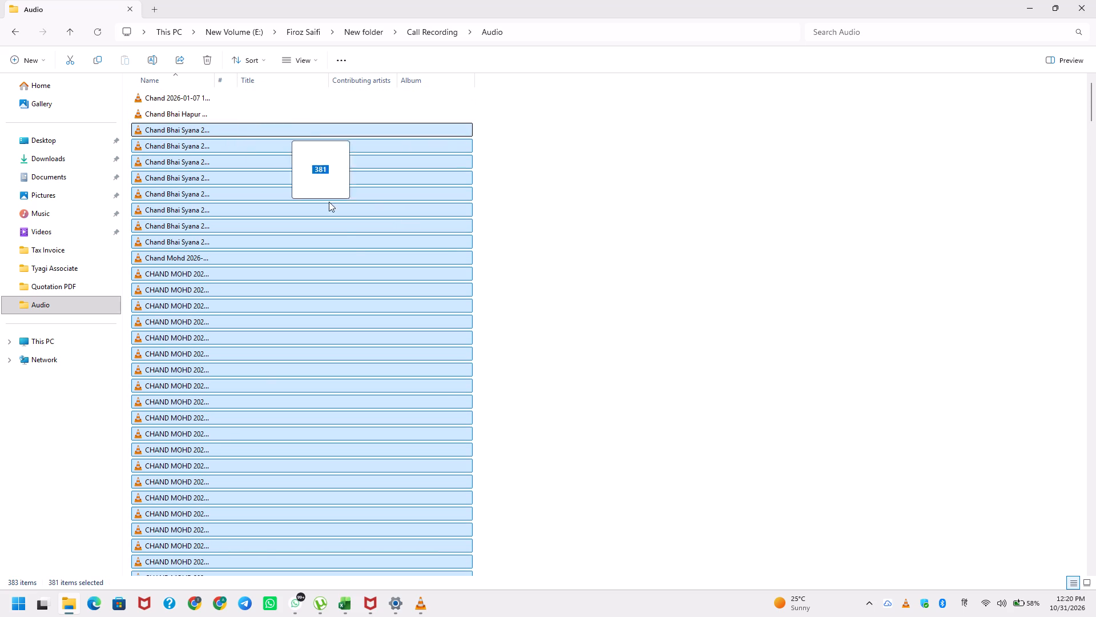
drag(329, 202, 424, 602)
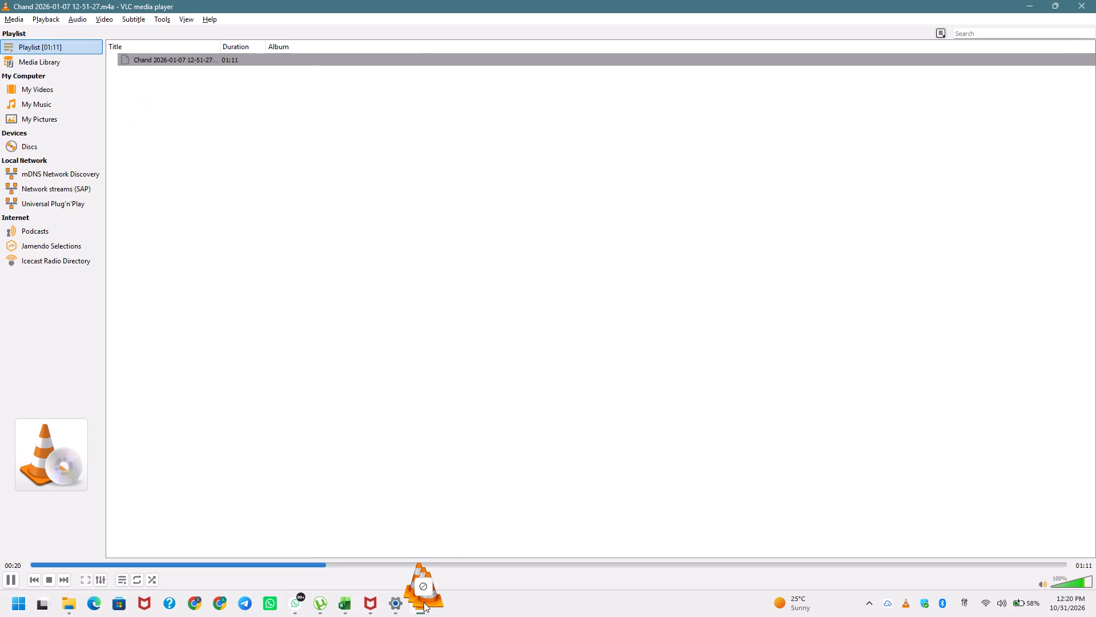
drag(424, 602, 481, 285)
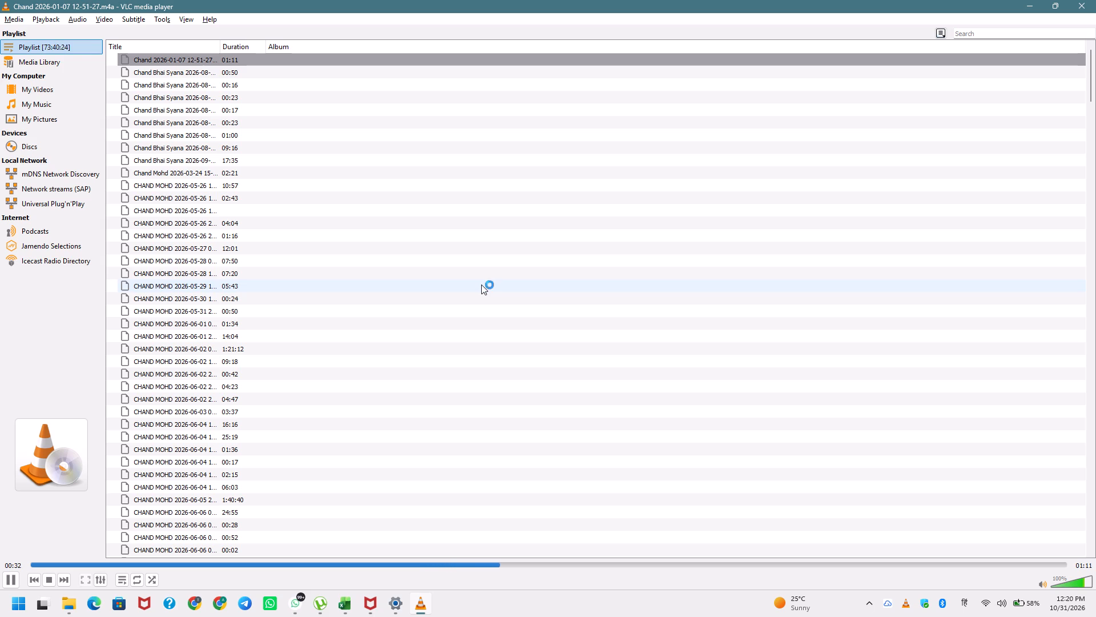
Return to VLC media player and pause the recording that is playing.
key(alt+Tab)
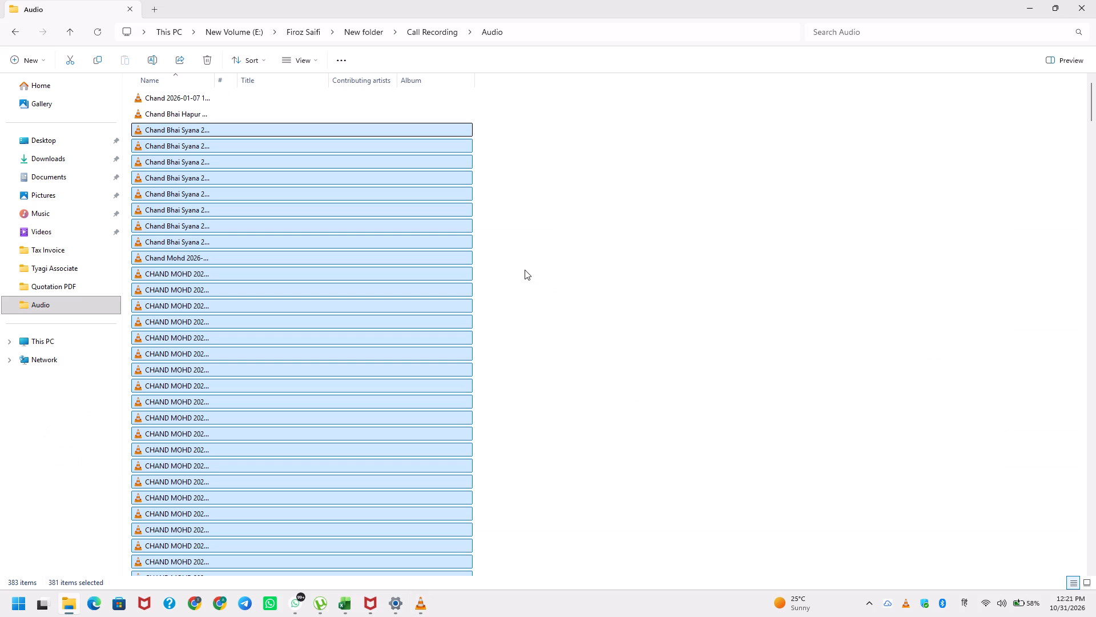
click(424, 604)
click(12, 584)
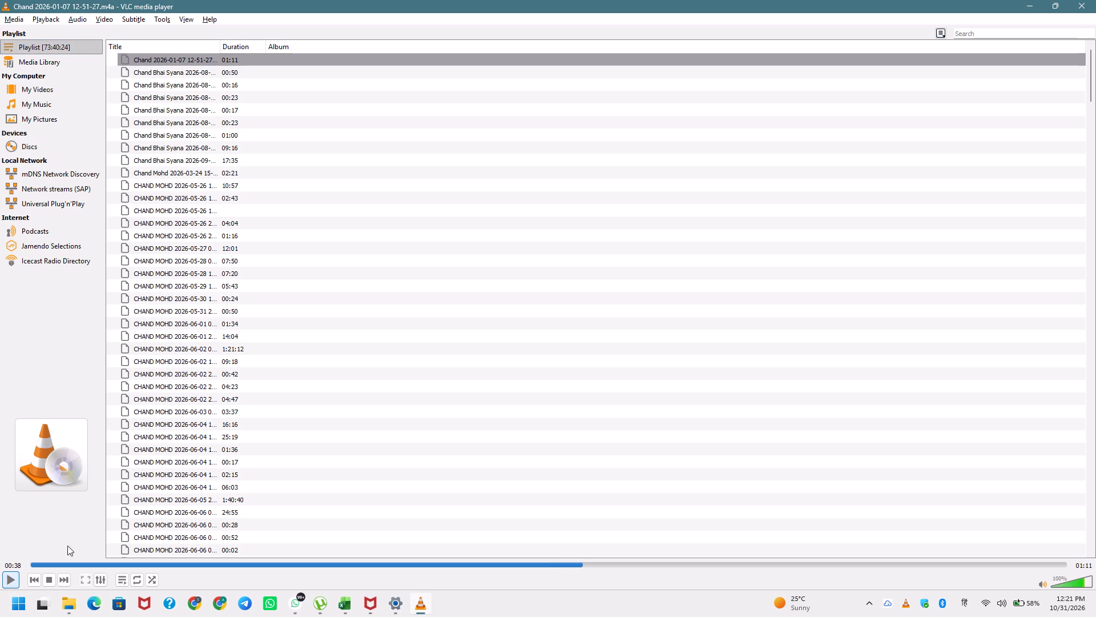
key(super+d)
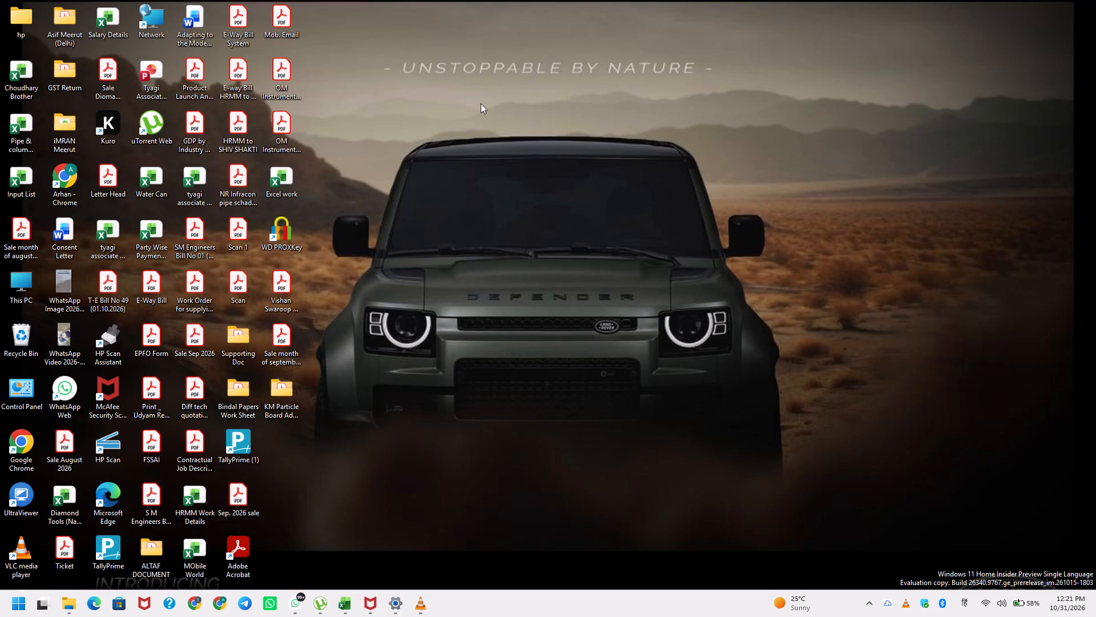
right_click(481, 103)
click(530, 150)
Switch to the BINDALS (1) workbook in Excel and save it.
click(341, 603)
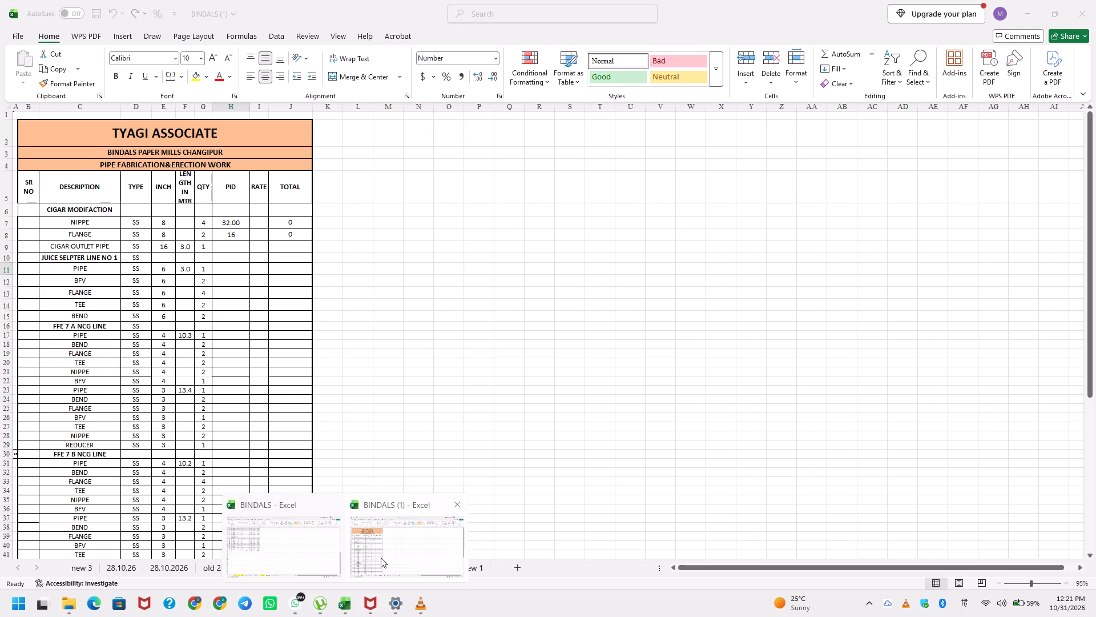
click(381, 558)
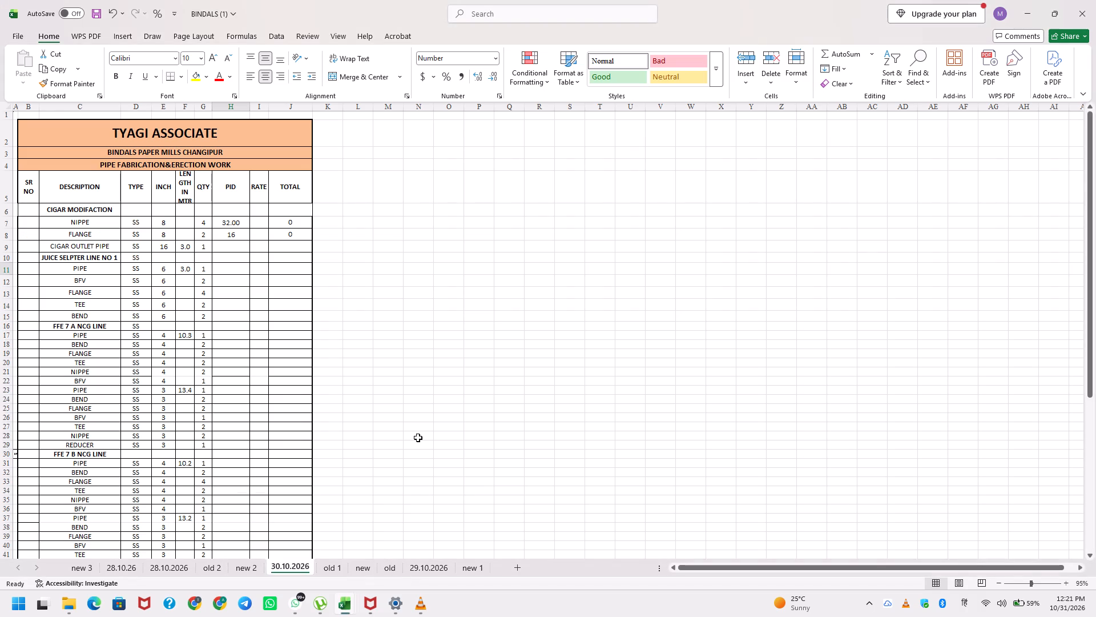
key(ctrl+s)
Review the work tables on the sheets new 2, 29.10.2026, 28.10.26 and 28.10.2026, and deselect the last table.
click(239, 568)
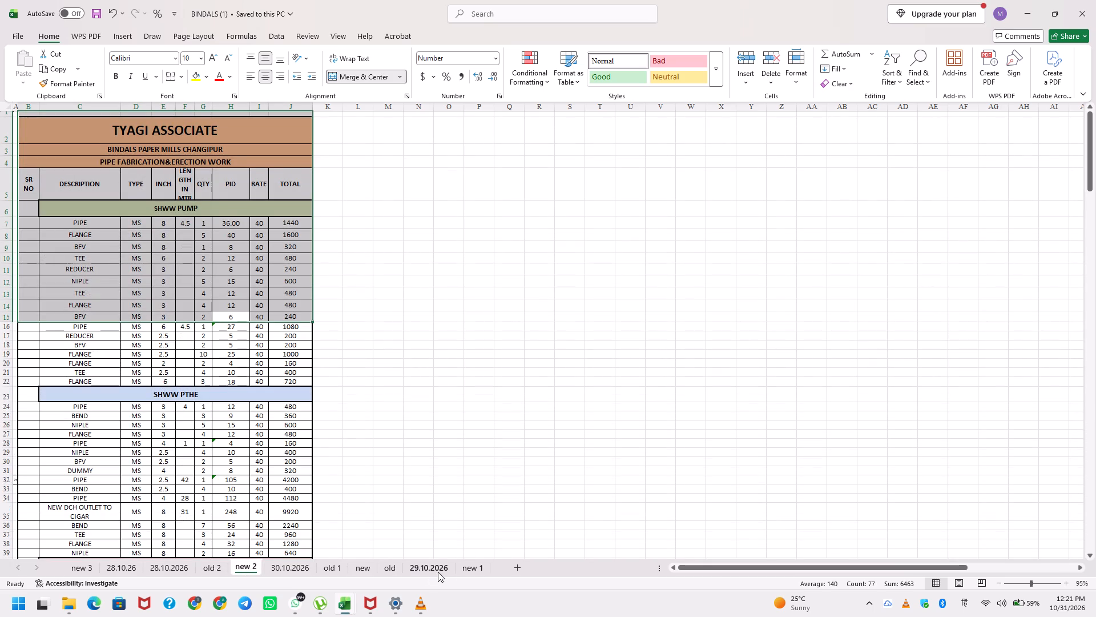
click(438, 572)
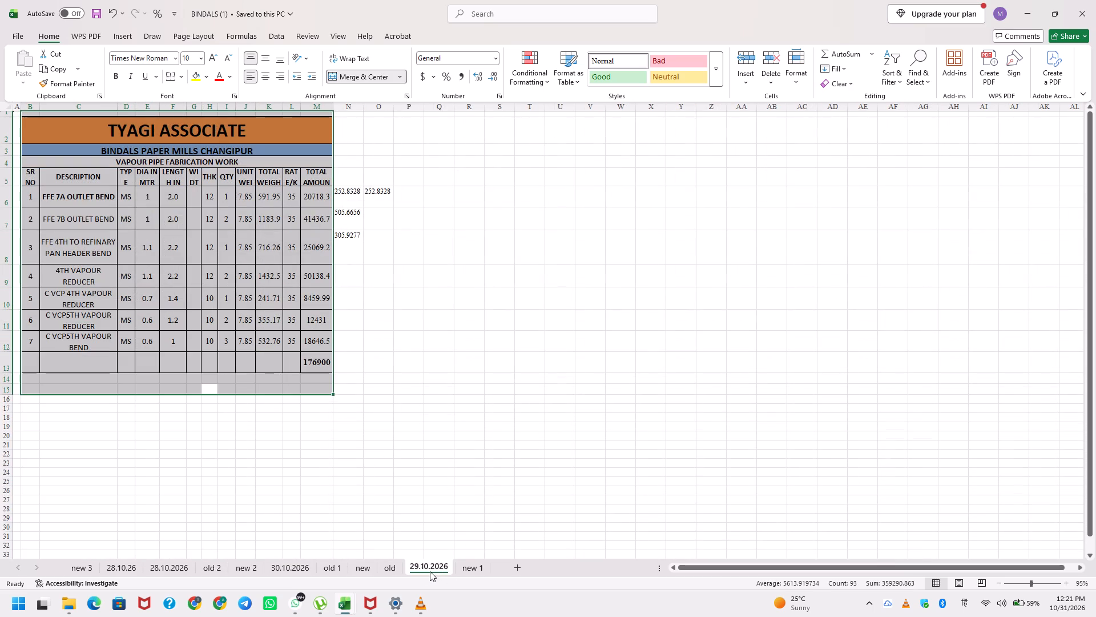
click(124, 568)
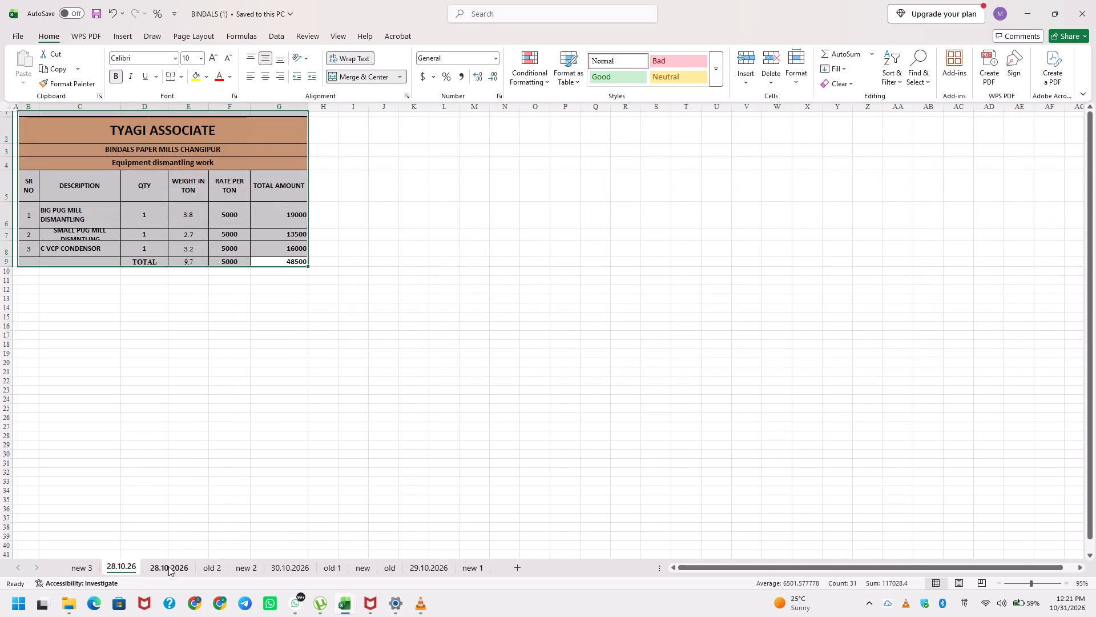
click(183, 568)
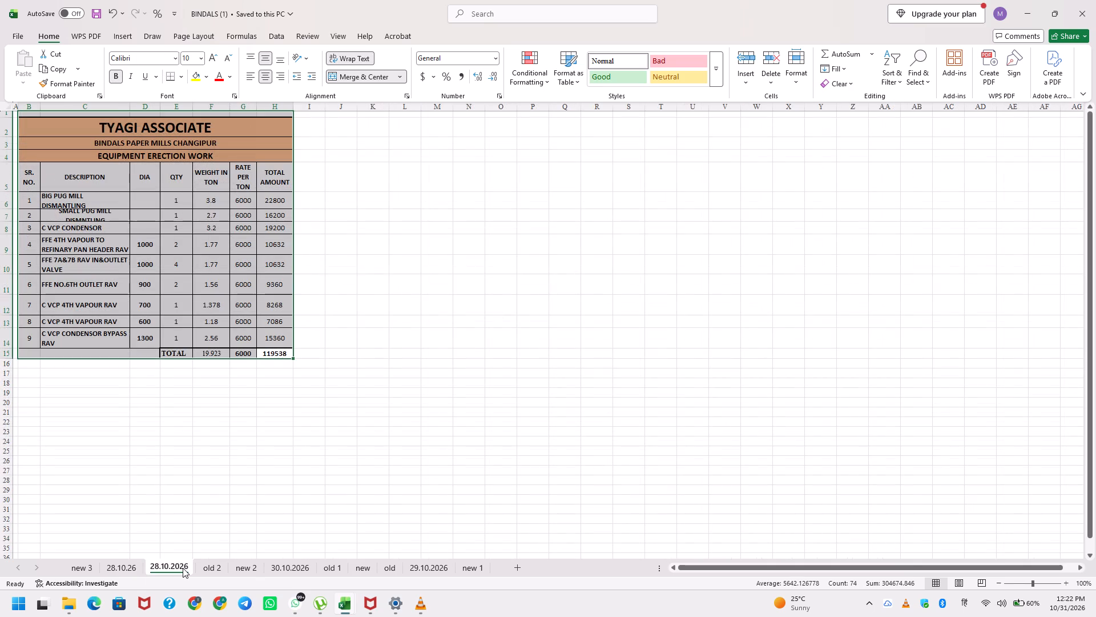
click(255, 423)
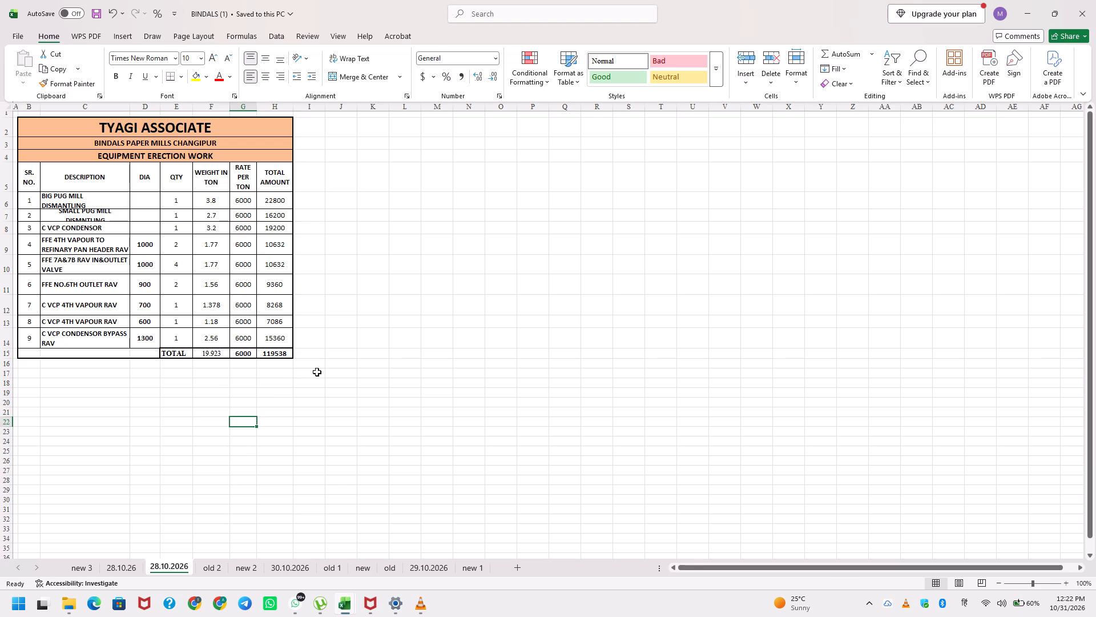
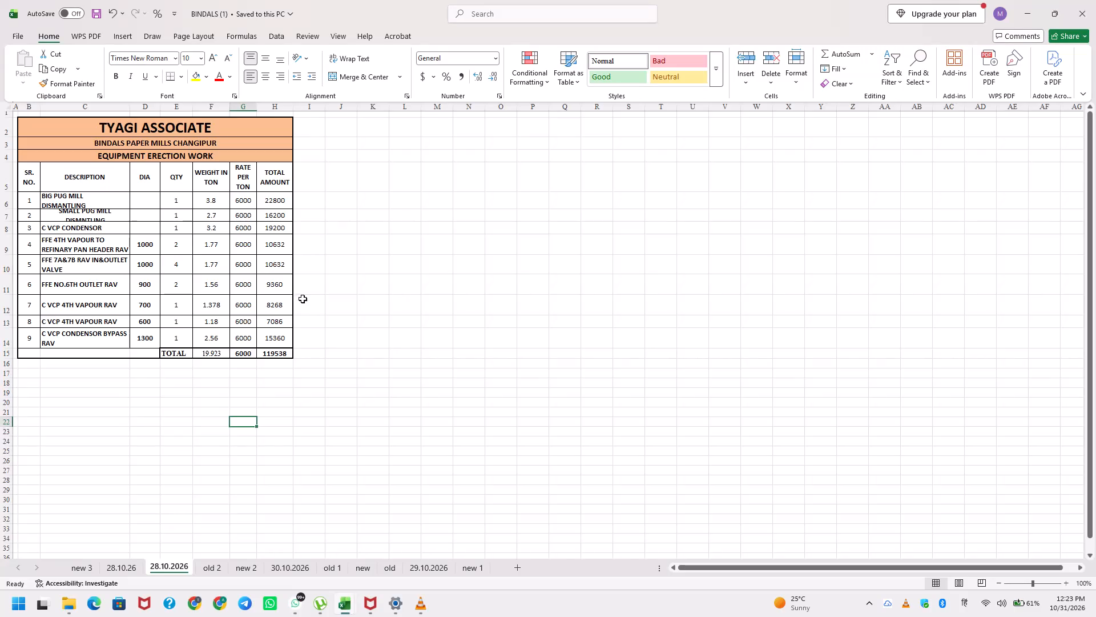
Switch to the BINDALS workbook and move sheets 30.10.2026 and 29.10.2026, in that order, directly before the 28.10.2026 sheet.
key(alt+Tab)
key(alt+Tab)
key(alt+Tab)
key(alt+Tab)
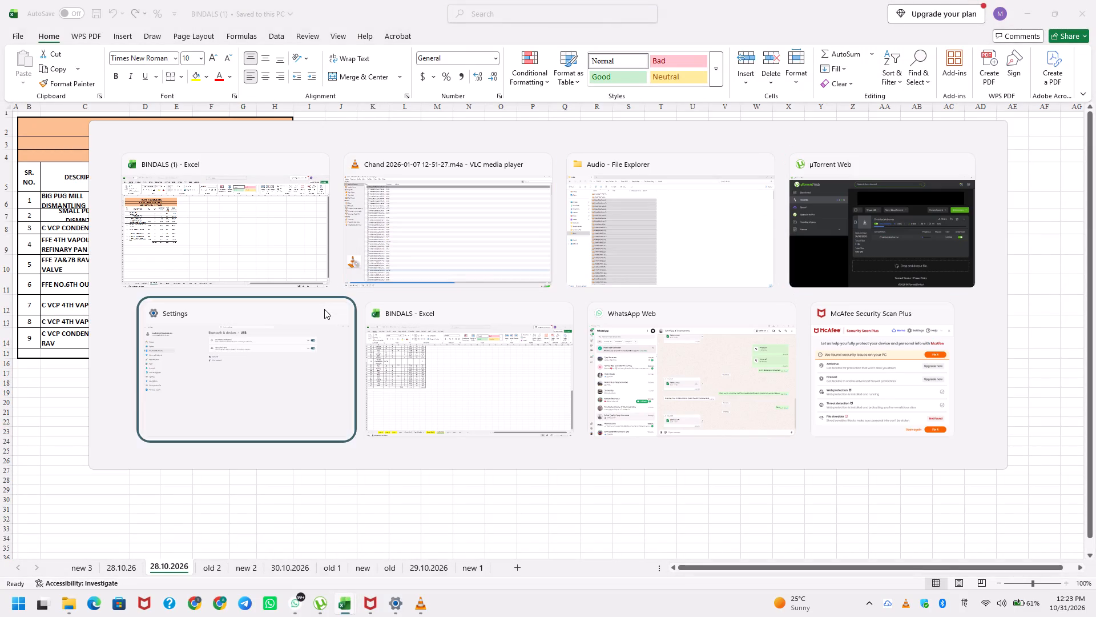
key(alt+Tab)
scroll(408, 265, up, 4)
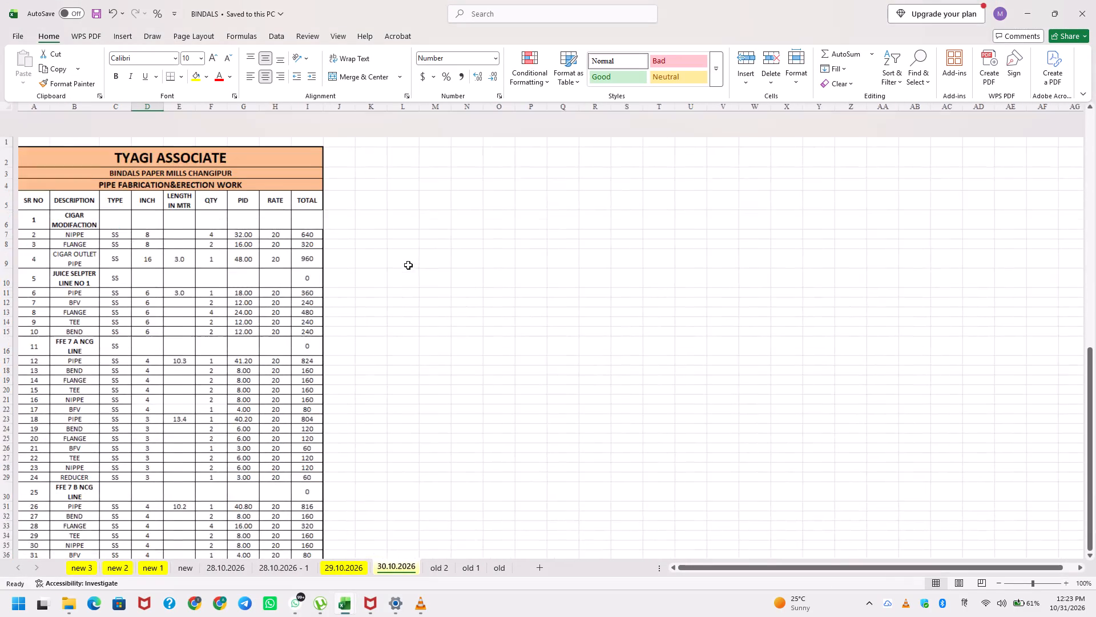
drag(402, 570, 397, 571)
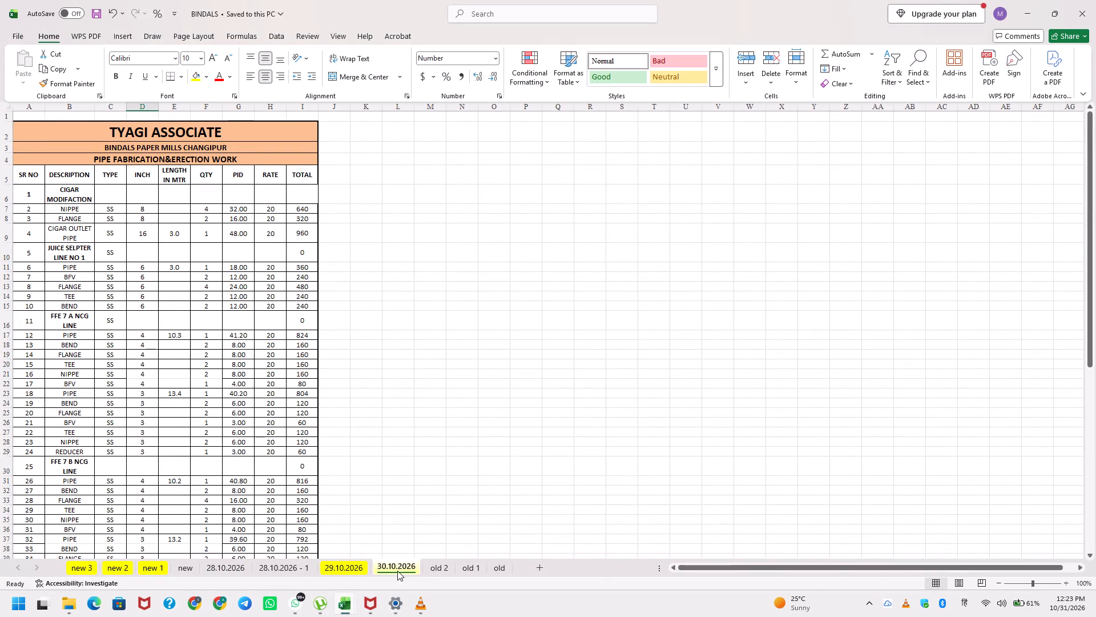
drag(397, 571, 221, 564)
drag(398, 567, 327, 563)
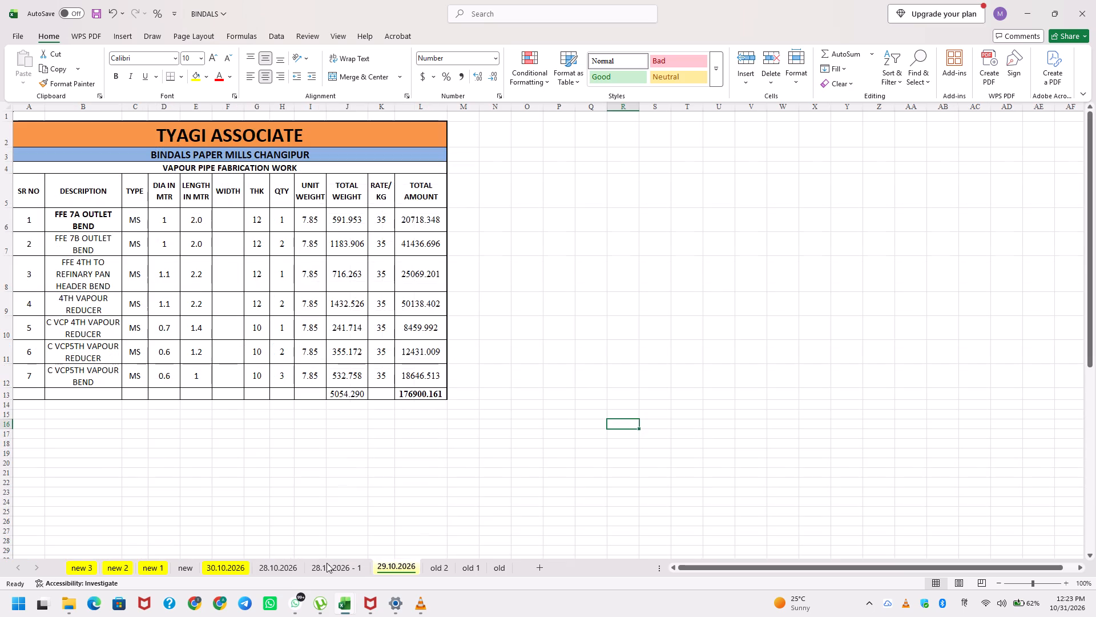
drag(327, 563, 273, 563)
Review the pipe fabrication and erection table on the 30.10.2026 sheet and select the rate of the first NIPPE row.
click(223, 570)
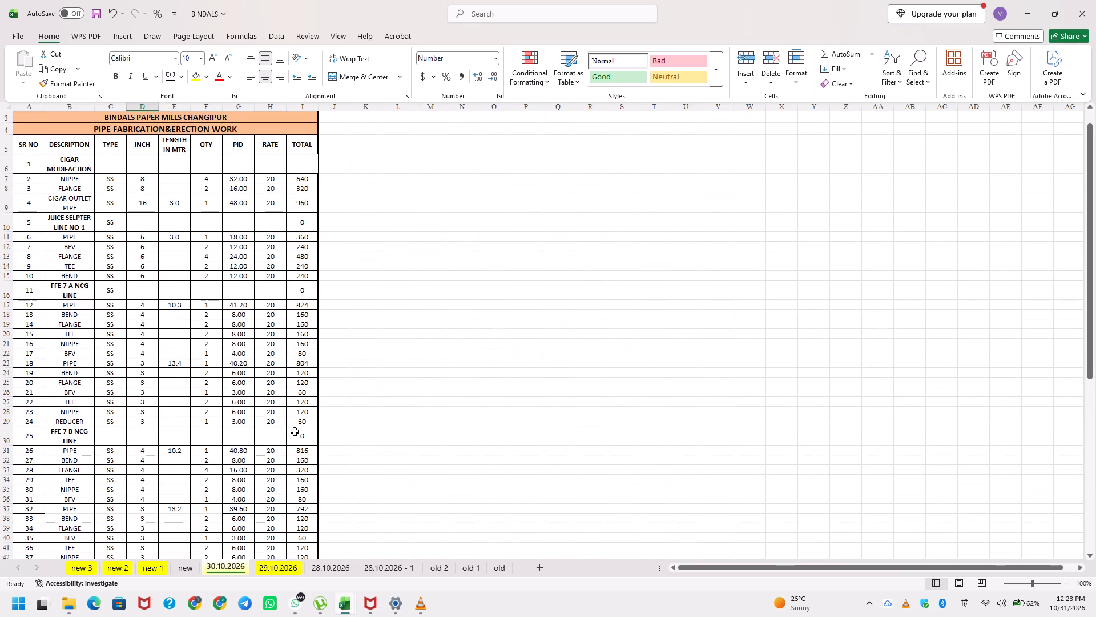
scroll(286, 415, down, 1)
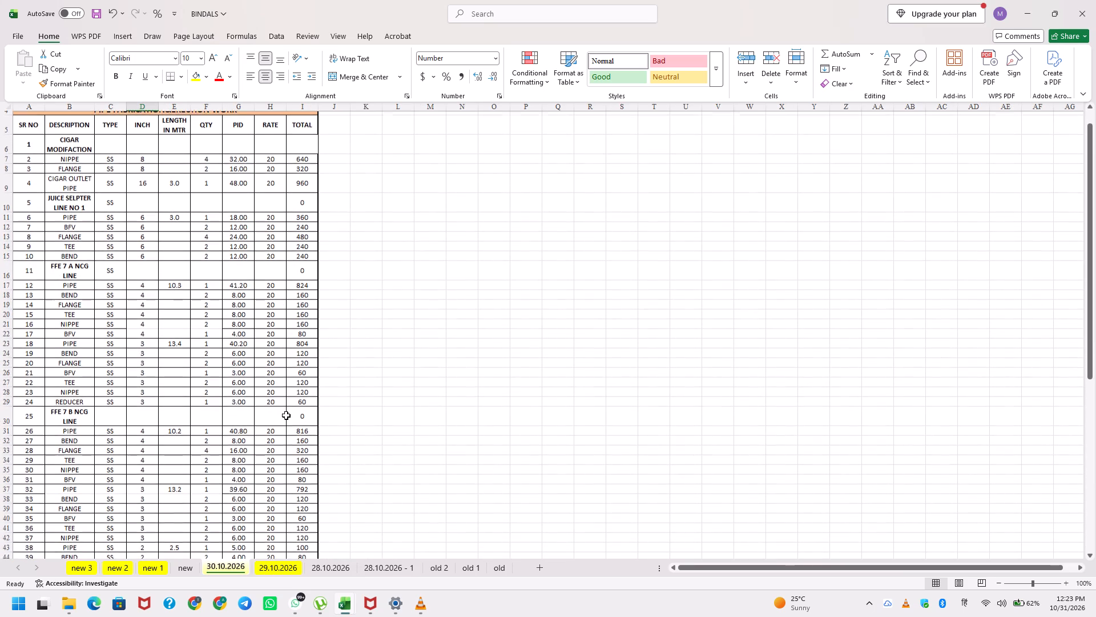
scroll(286, 415, down, 1)
scroll(286, 415, up, 1)
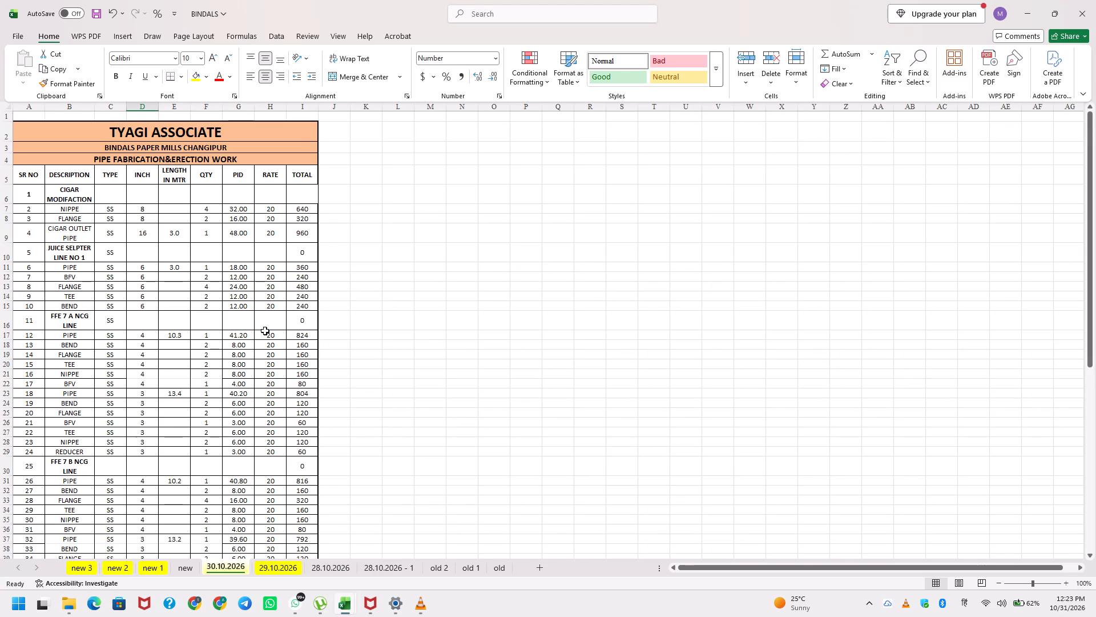
click(266, 208)
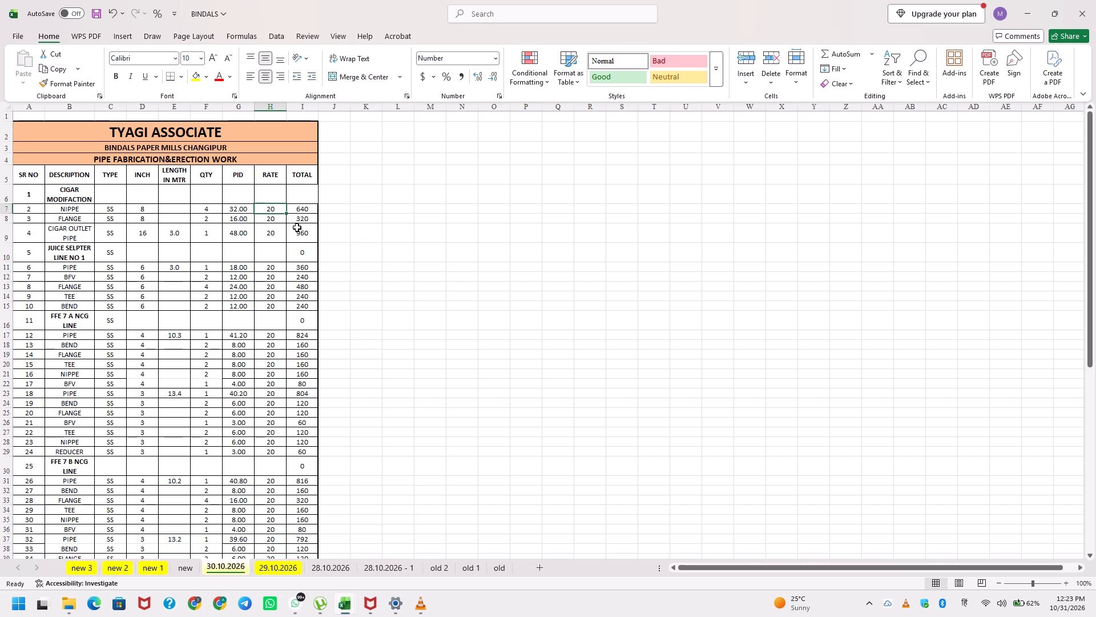
Show the desktop and, through This PC, open Working Folder on New Volume (D:).
key(super+d)
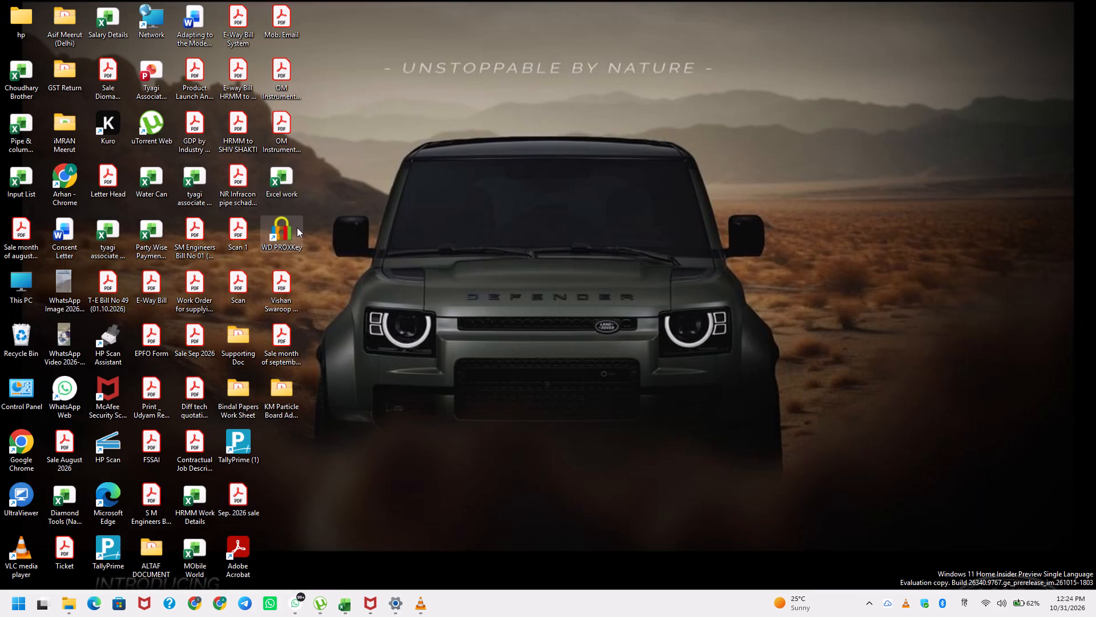
key(Down)
key(Down)
key(Down)
key(Down)
key(Down)
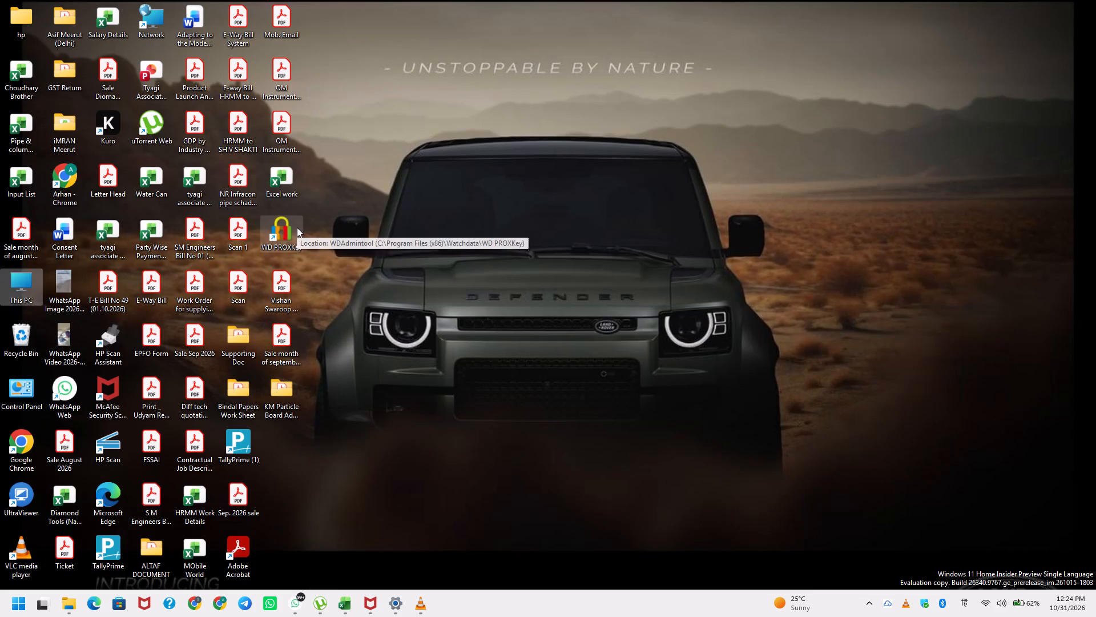
key(Return)
key(Right)
key(Return)
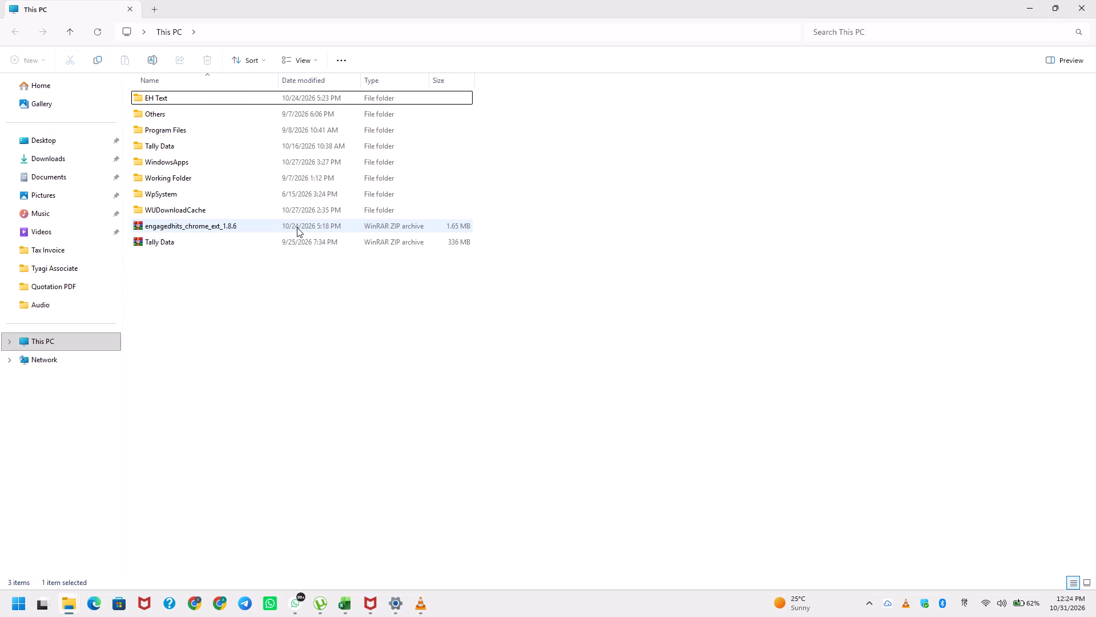
key(Down)
key(Down)
key(Down)
key(Down)
key(Down)
key(Return)
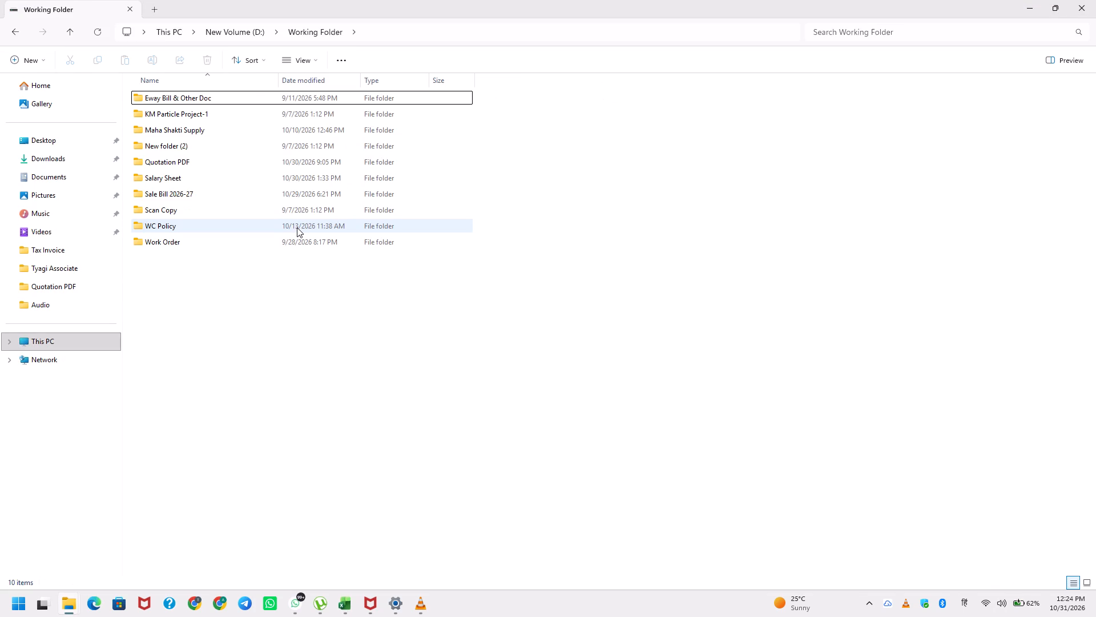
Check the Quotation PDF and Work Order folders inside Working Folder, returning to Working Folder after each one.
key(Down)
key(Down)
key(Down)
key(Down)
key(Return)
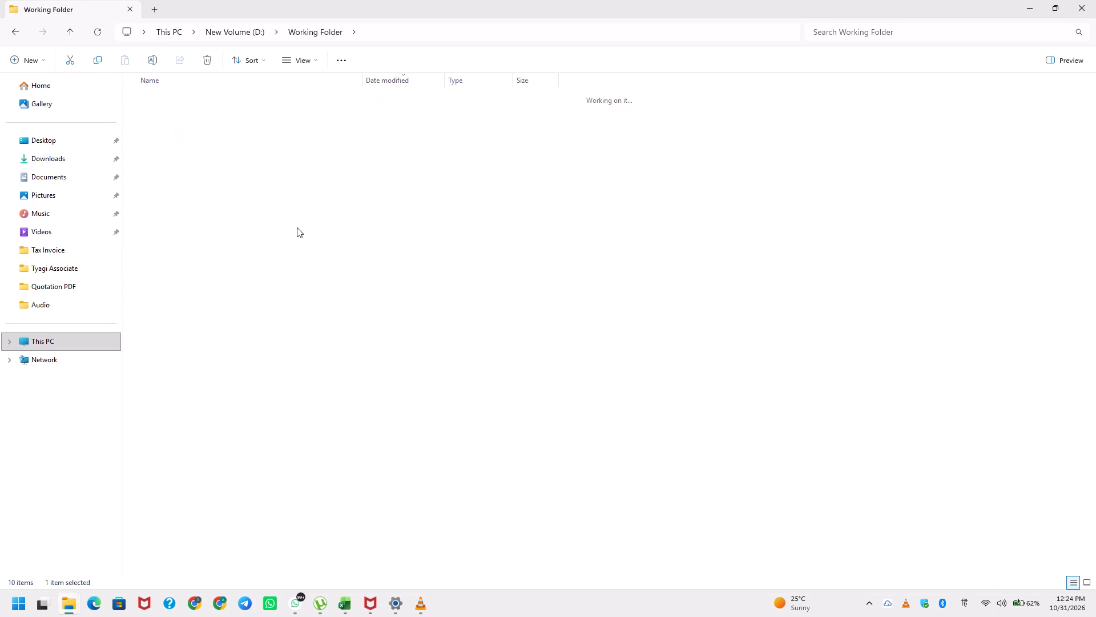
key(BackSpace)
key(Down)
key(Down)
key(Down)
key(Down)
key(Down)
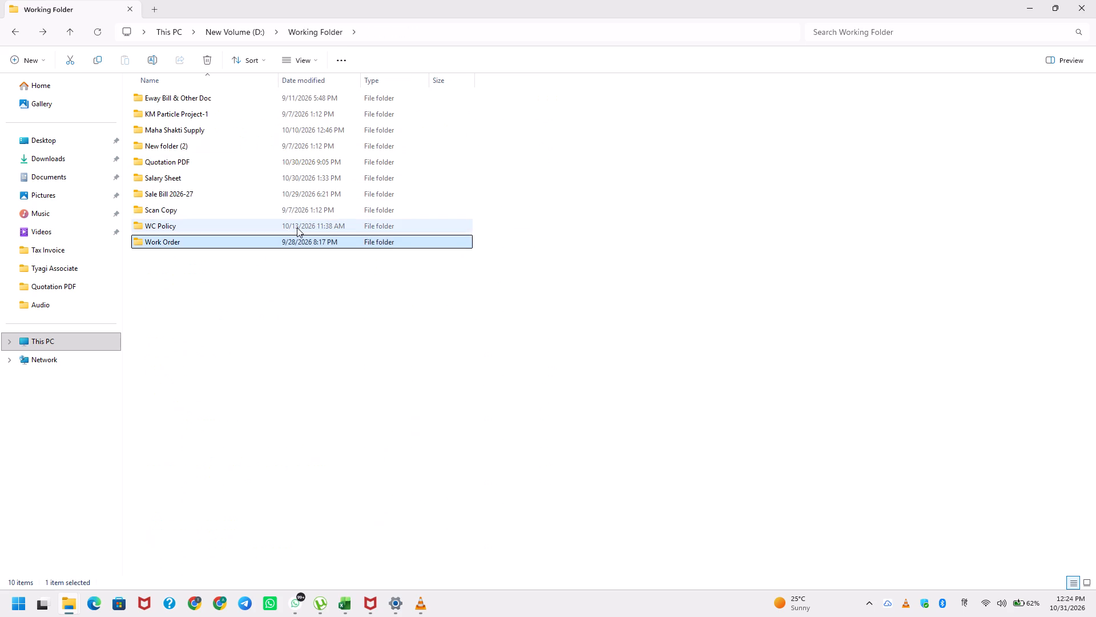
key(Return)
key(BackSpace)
Open the PDF Bindal Paper PO 003 10.06.2026 from Sale Bill 2026-27, Work Order, Tyagi Associate.
key(Up)
key(Up)
key(Up)
key(Return)
key(Down)
key(Down)
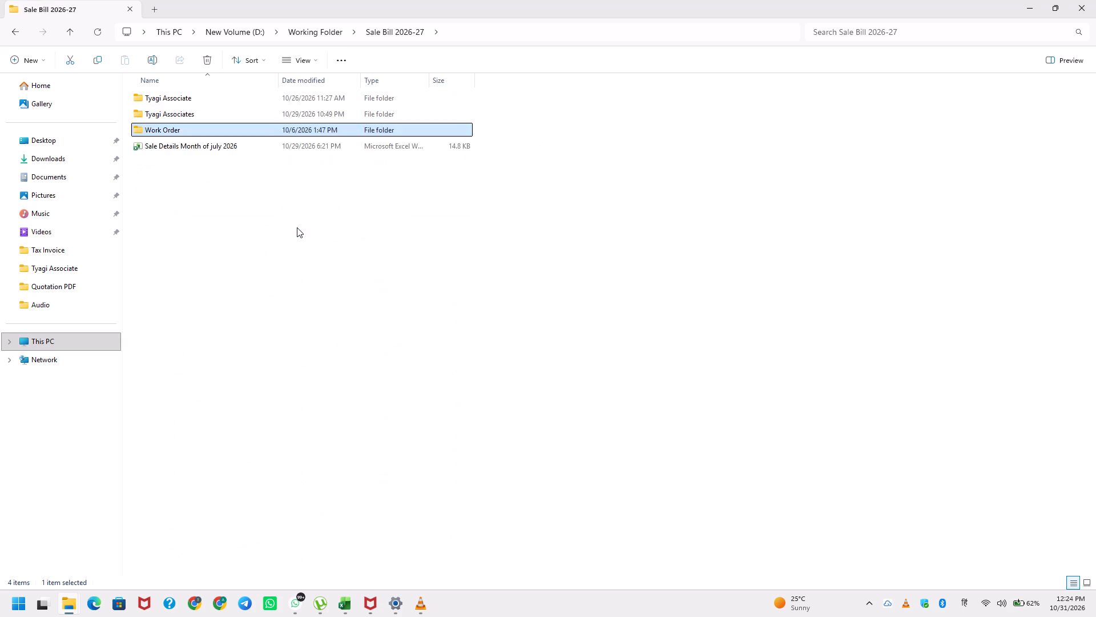
key(Return)
key(Down)
key(Down)
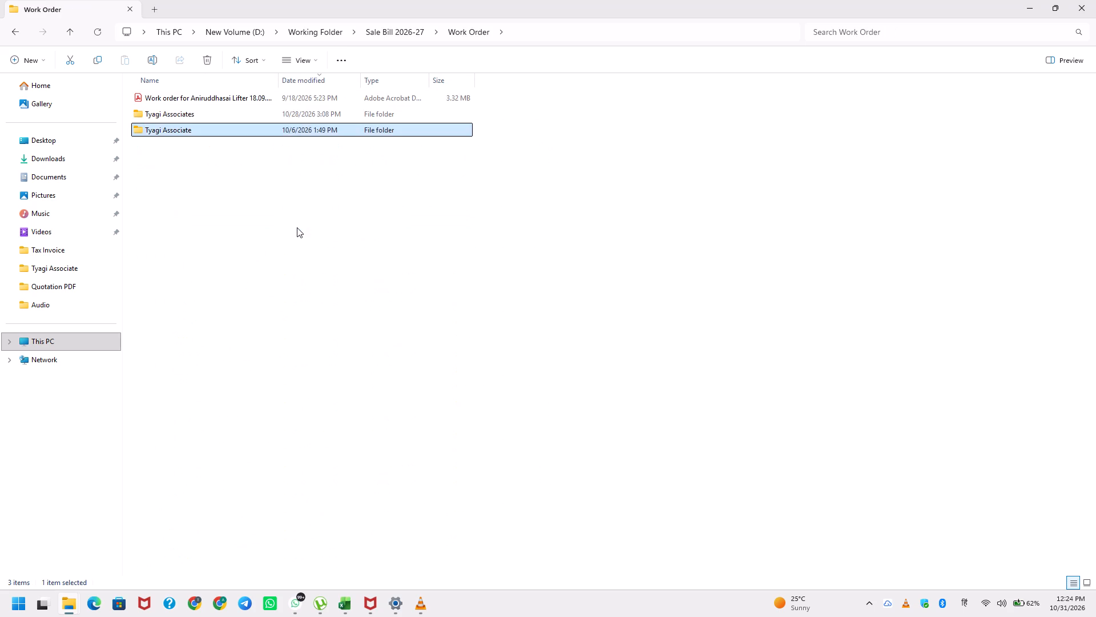
key(Return)
key(Down)
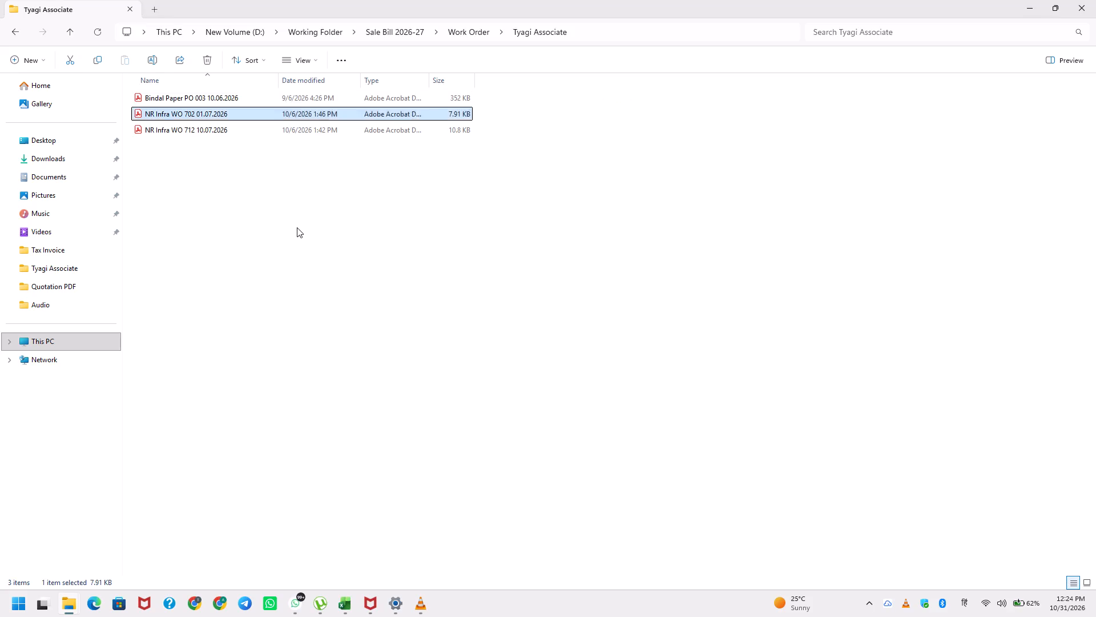
key(Up)
key(Return)
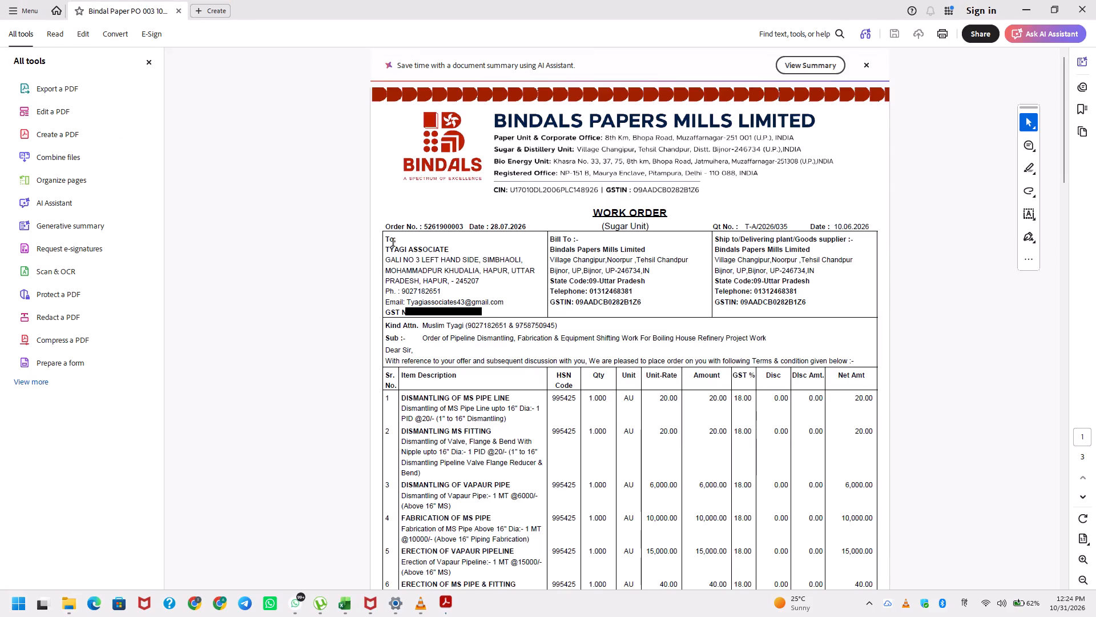
Read the item descriptions and unit rates on the first page of the Bindals work order.
scroll(550, 359, down, 1)
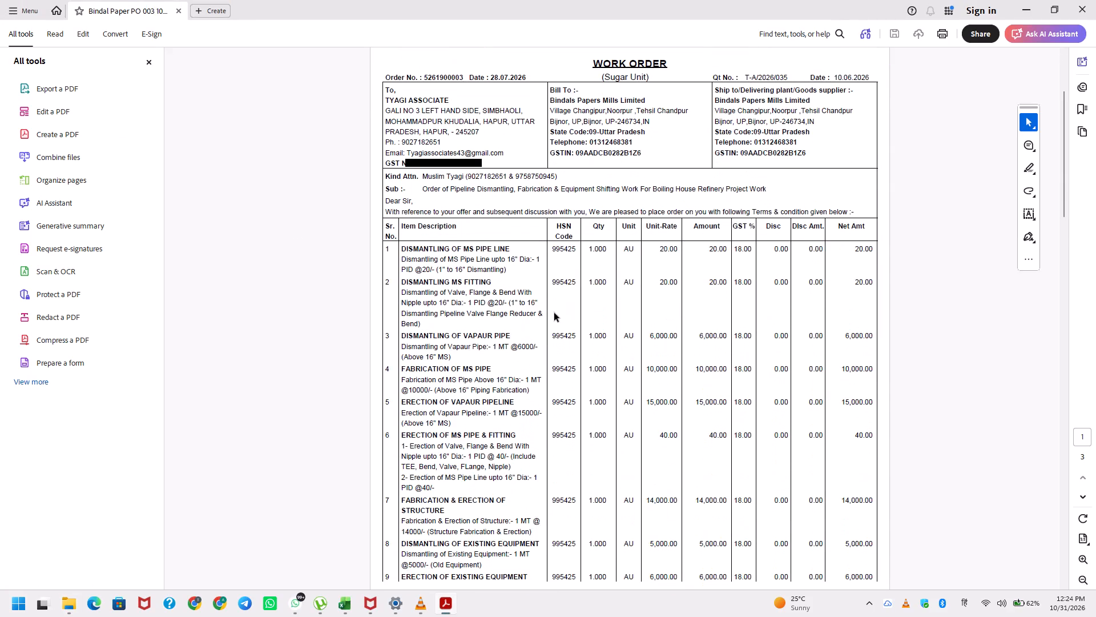
scroll(554, 313, down, 1)
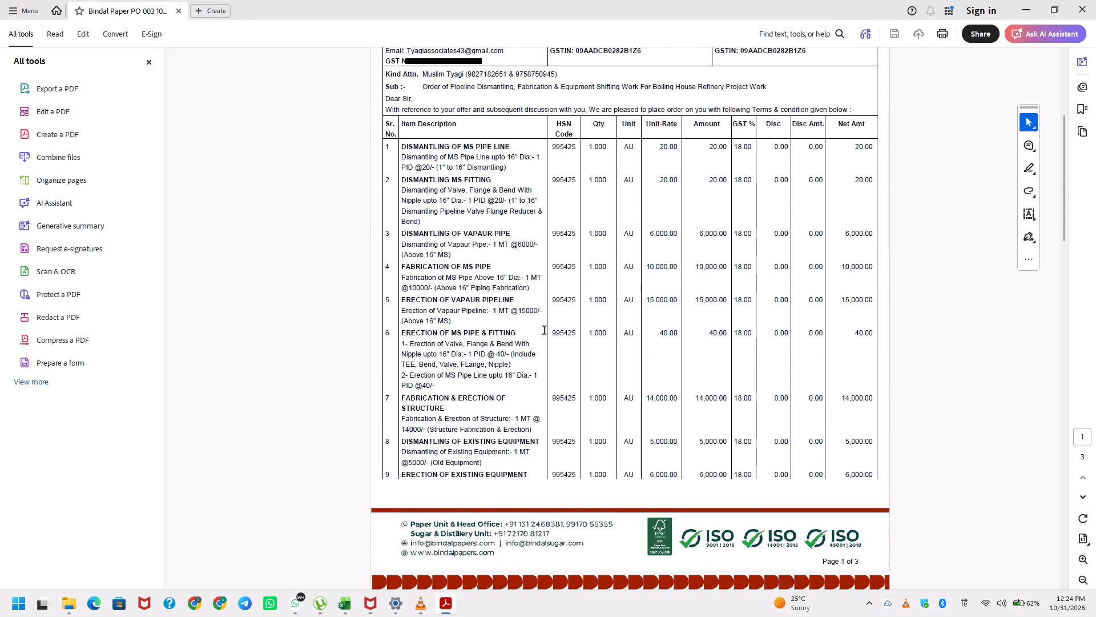
scroll(545, 331, up, 1)
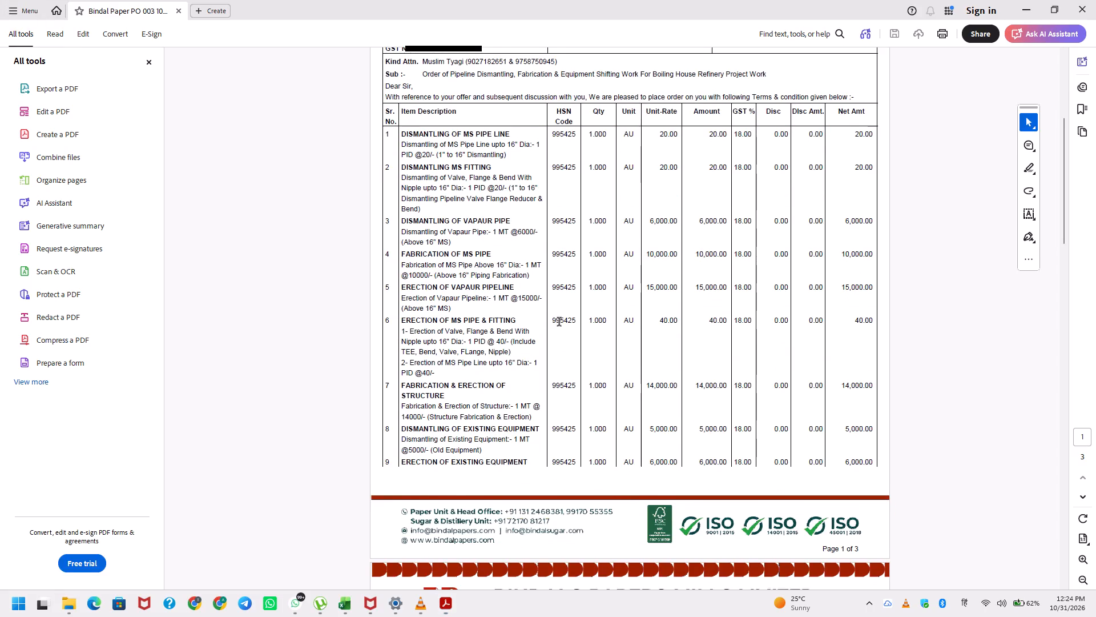
scroll(579, 241, up, 1)
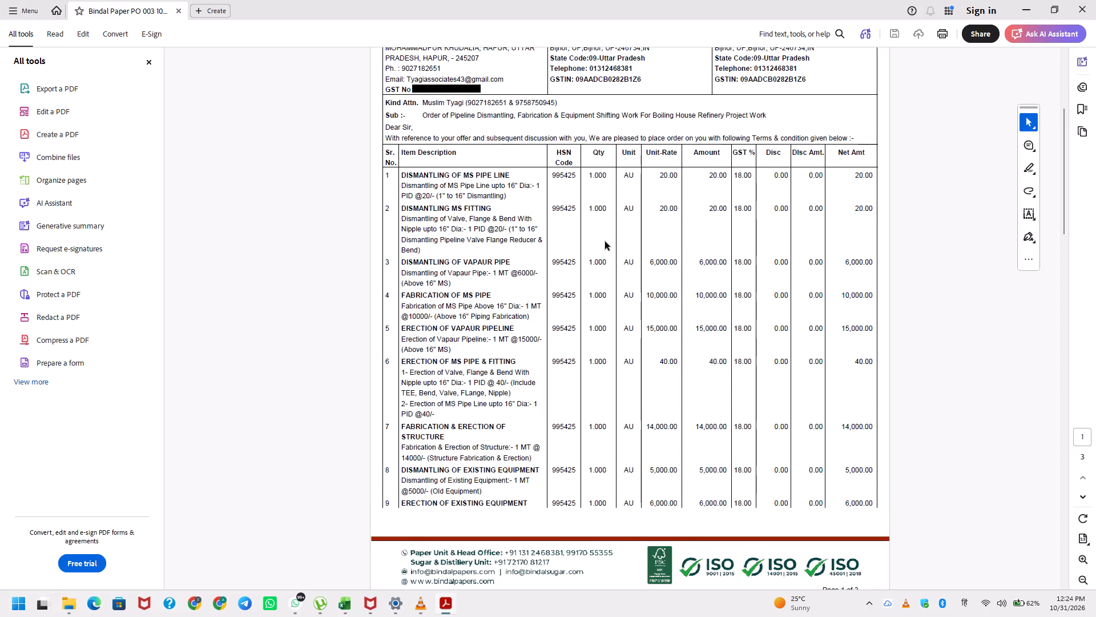
Switch back to the BINDALS workbook and review the vapour pipe fabrication table on the 29.10.2026 sheet.
key(alt+Tab)
key(alt+Tab)
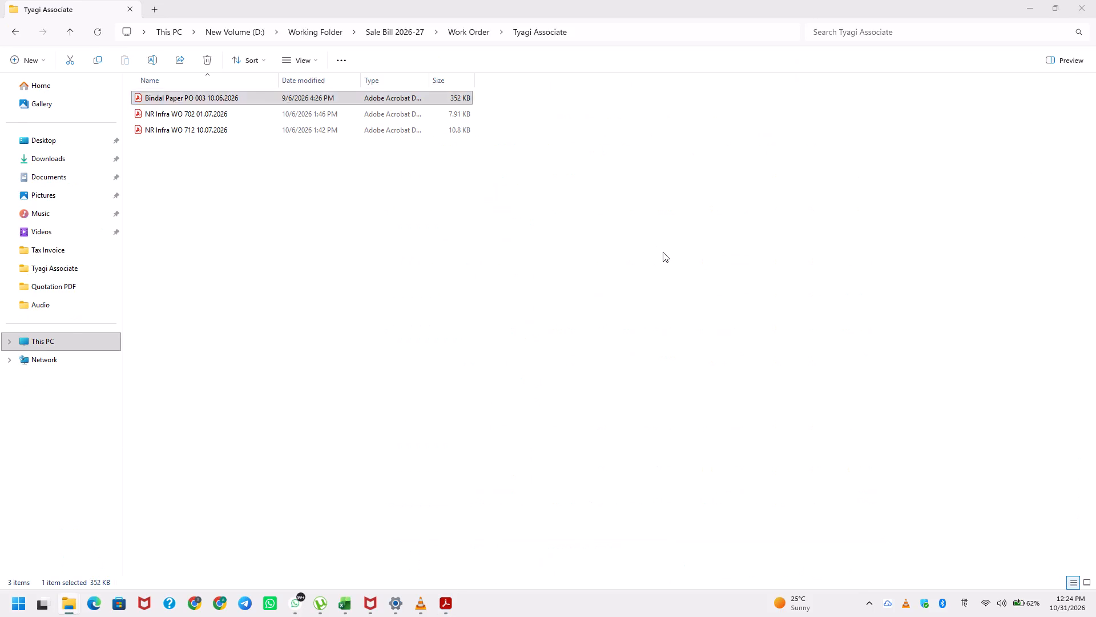
key(alt+Tab)
key(alt+Tab)
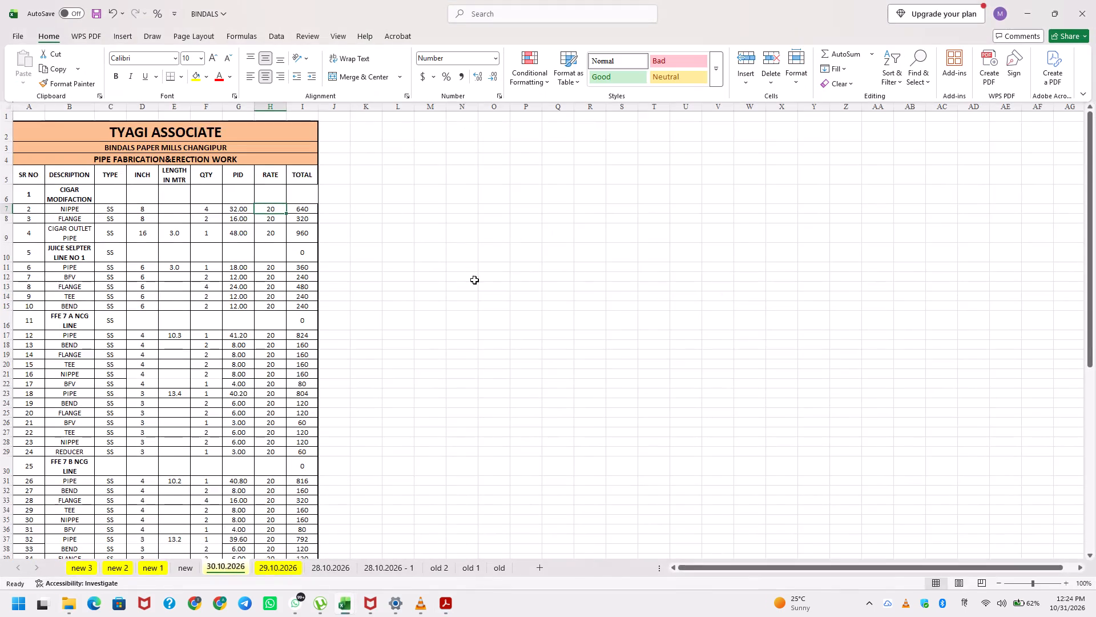
click(285, 568)
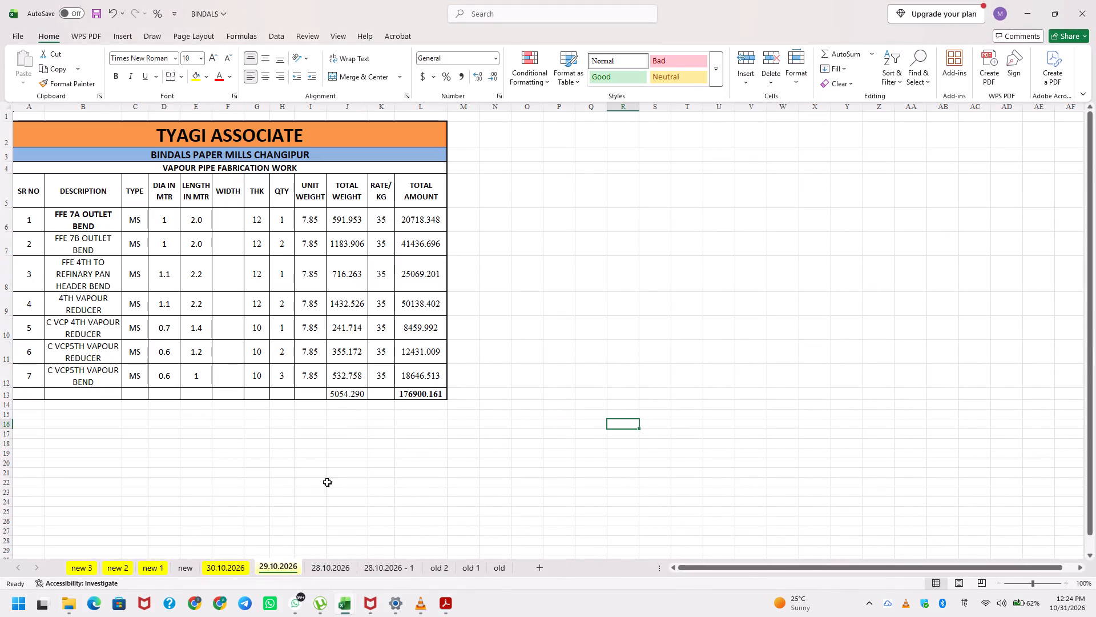
Compare the equipment erection table on sheet 28.10.2026 with the equipment dismantling table on sheet 28.10.2026 - 1.
click(310, 563)
scroll(247, 376, right, 1)
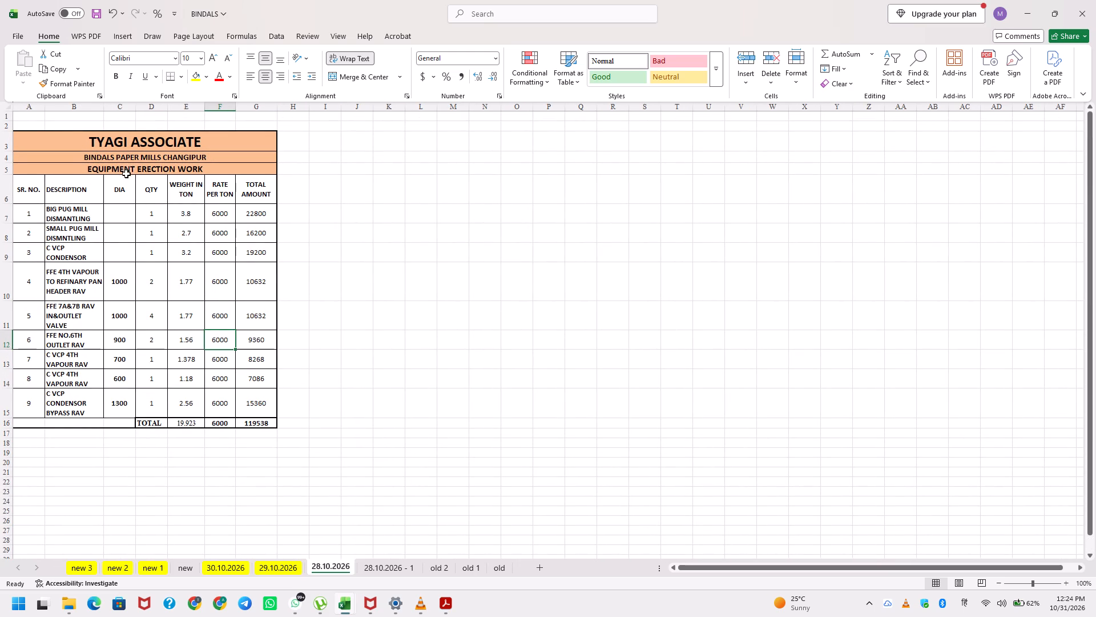
click(386, 568)
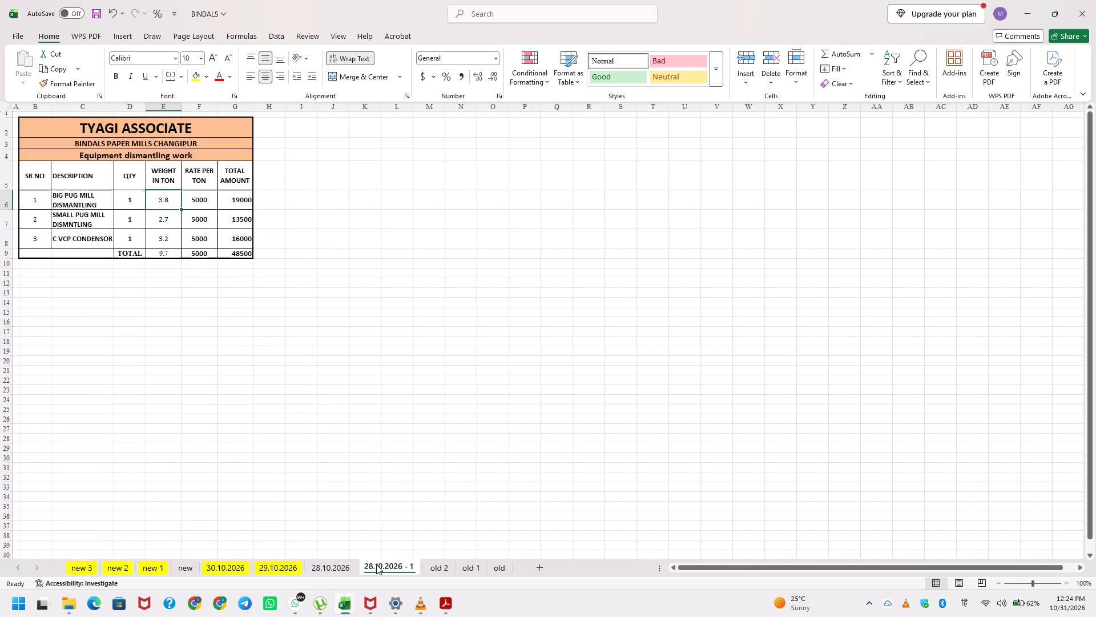
click(340, 564)
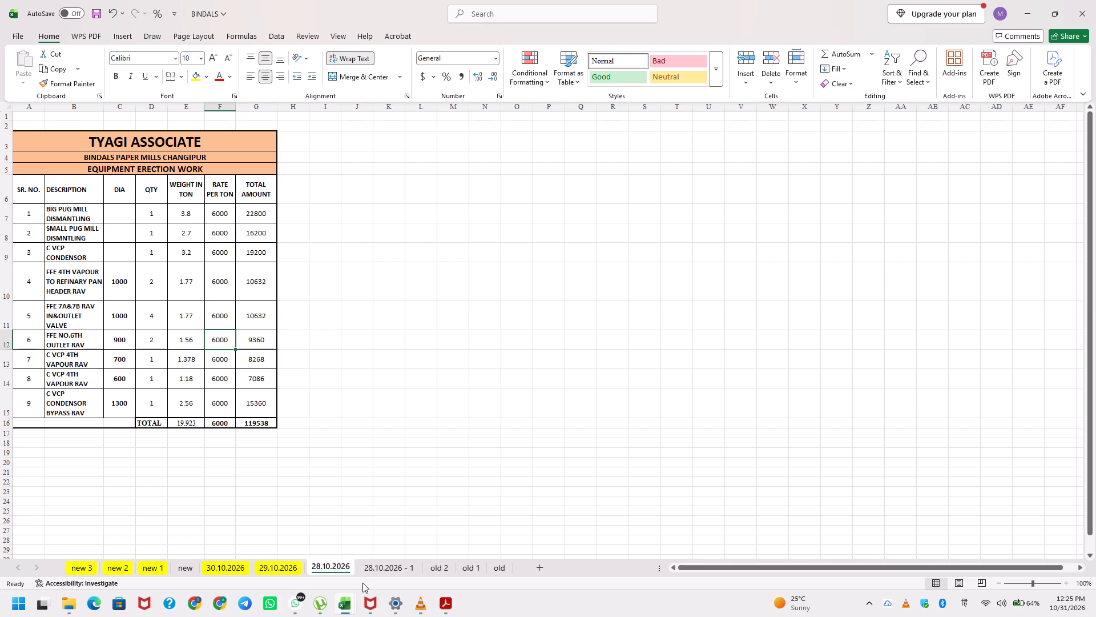
click(368, 568)
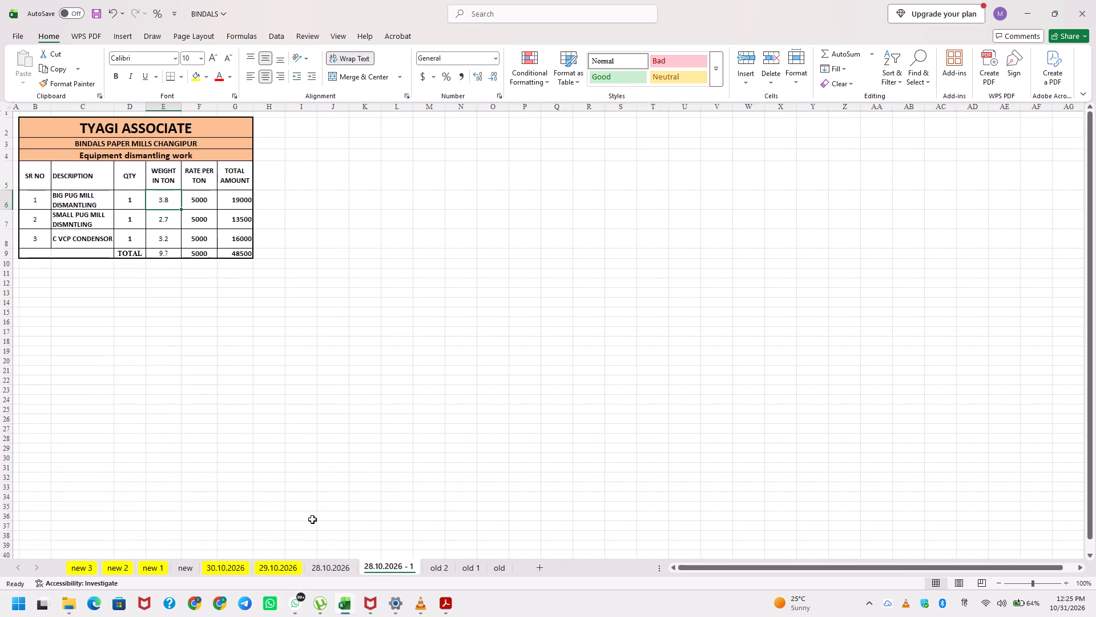
click(341, 572)
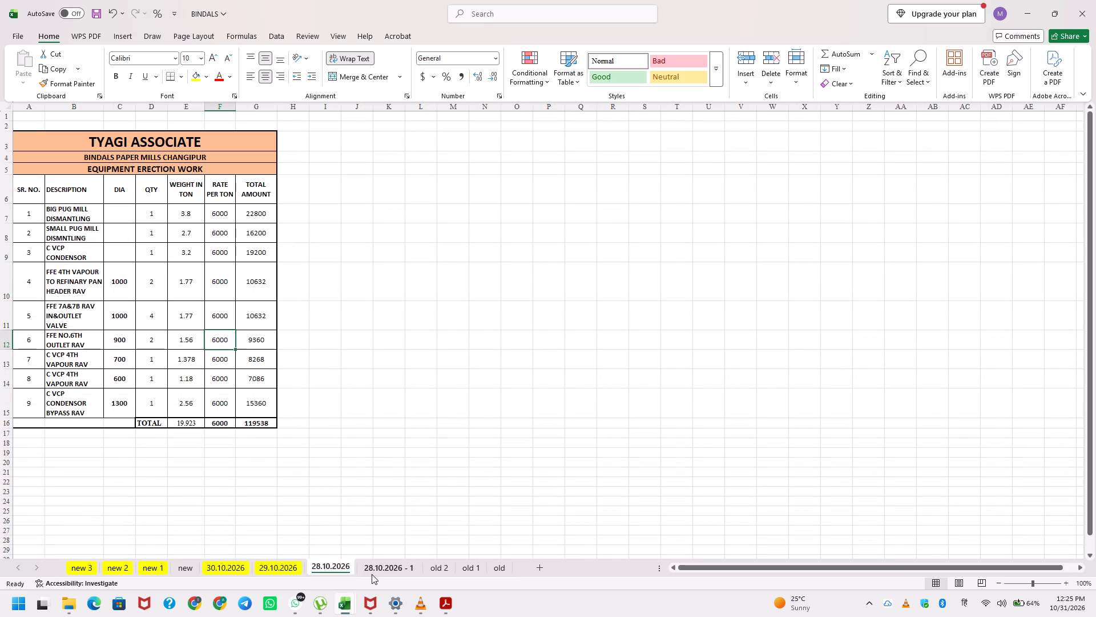
click(375, 574)
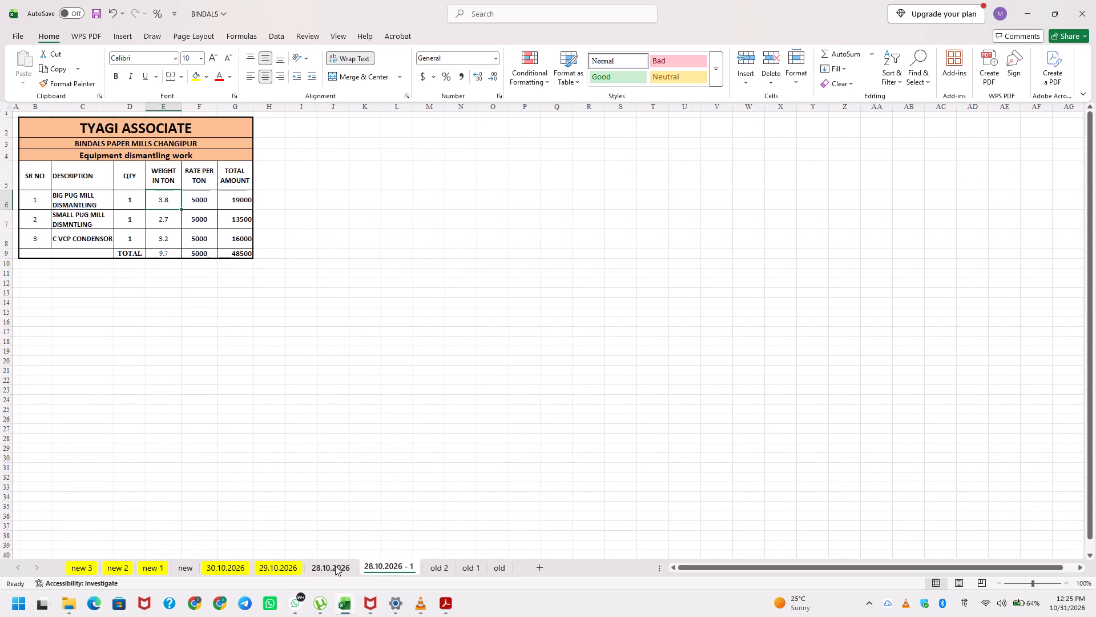
click(335, 566)
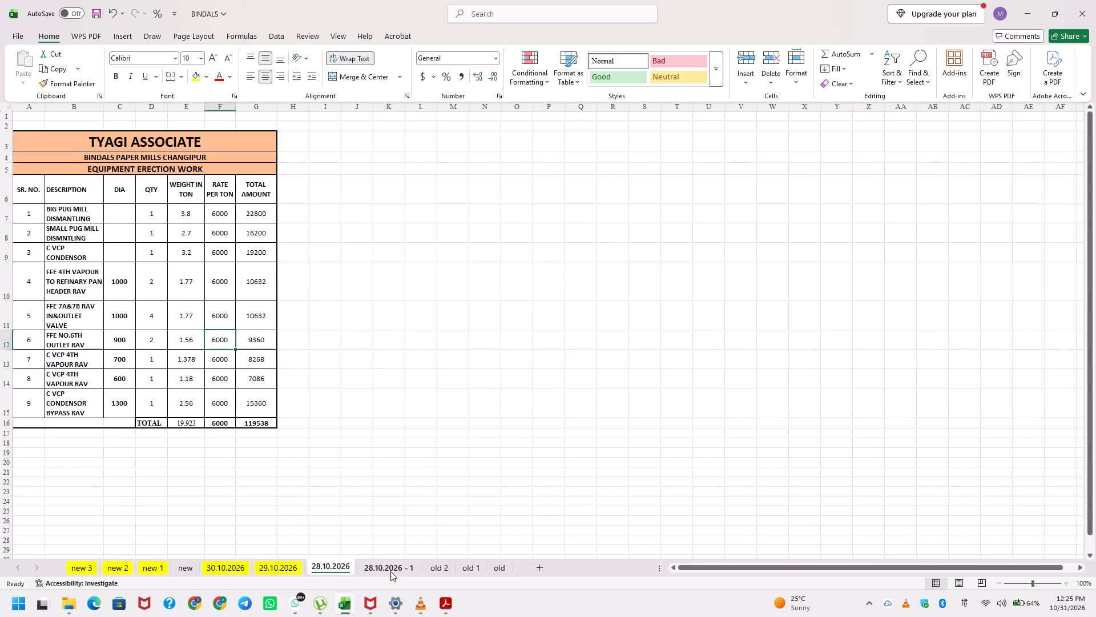
click(394, 571)
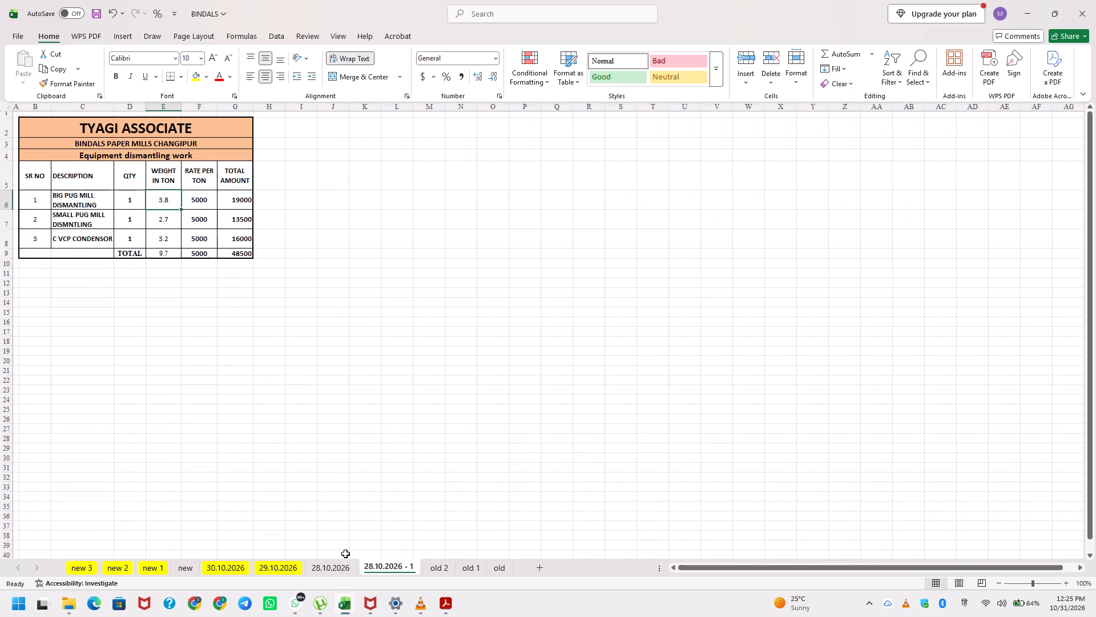
click(337, 567)
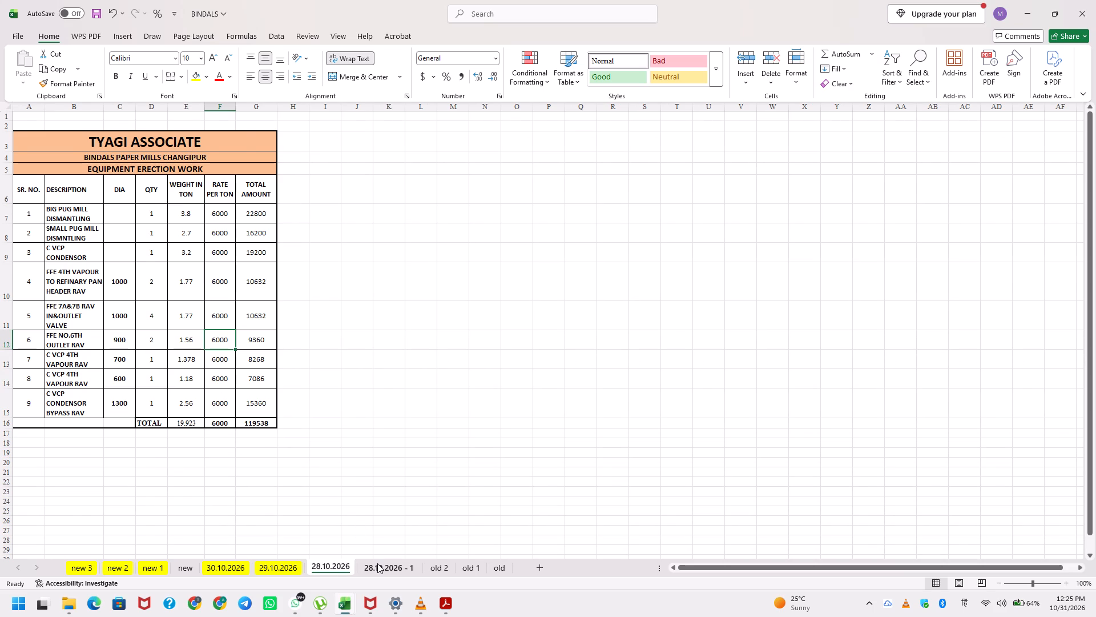
Compare the two pug mill rows and the C VCP condensor row on sheet 28.10.2026 with those on sheet 28.10.2026 - 1.
click(377, 563)
click(335, 577)
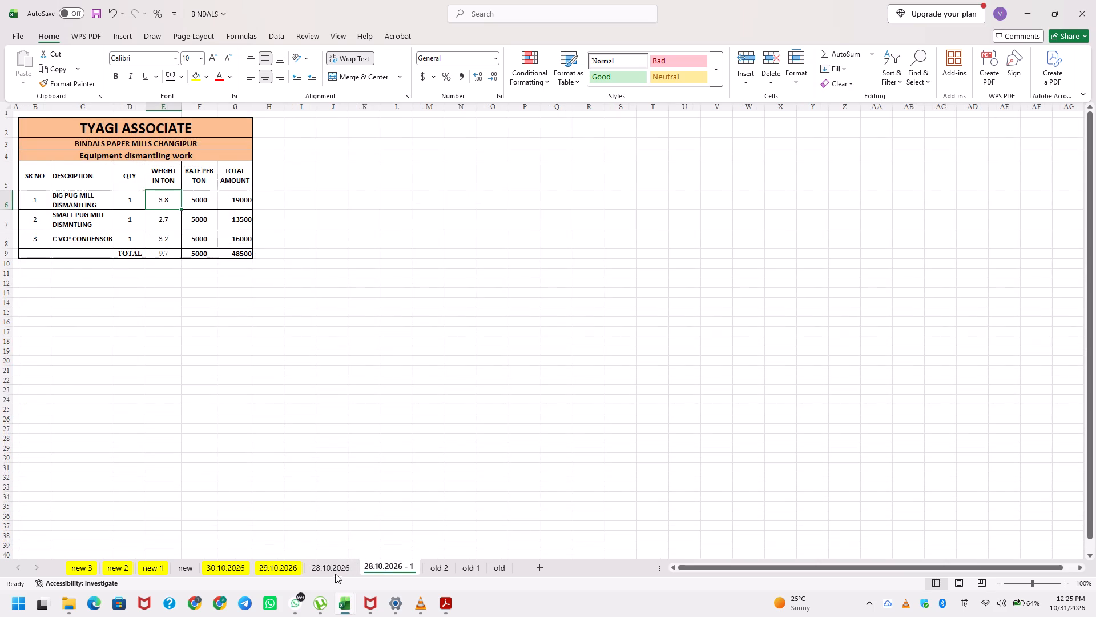
click(335, 573)
click(194, 267)
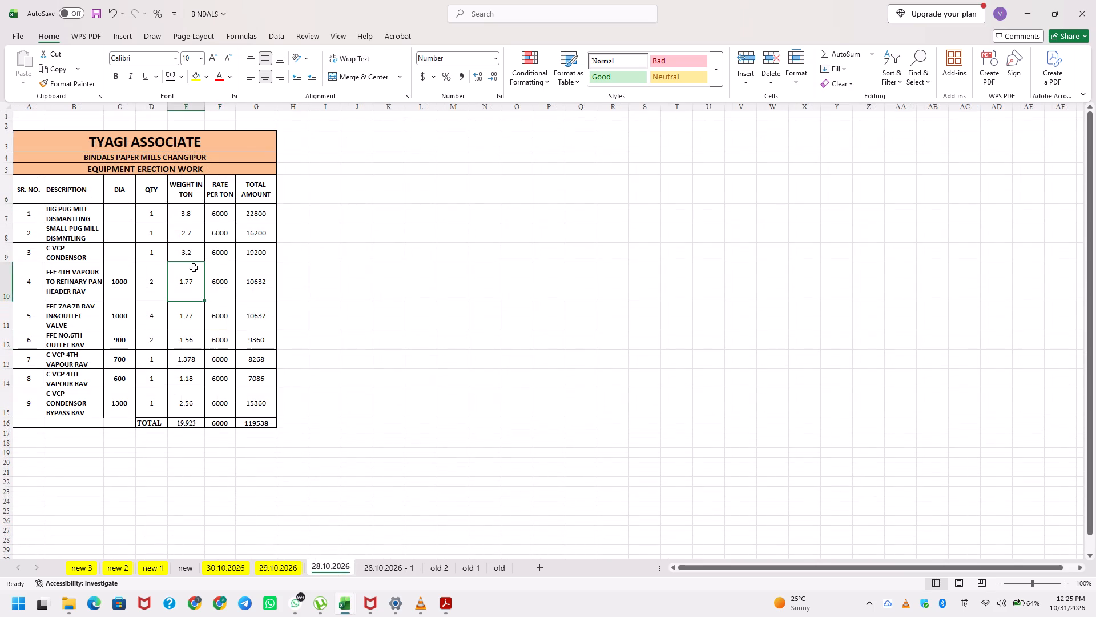
click(190, 258)
key(shift+space)
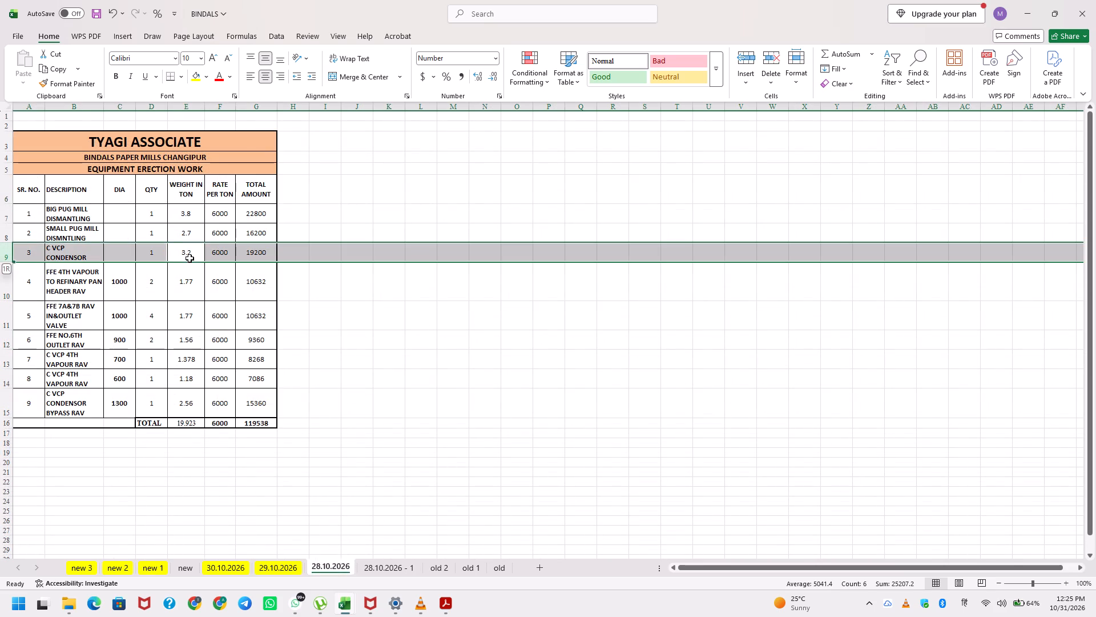
key(shift+Up)
key(shift+Up)
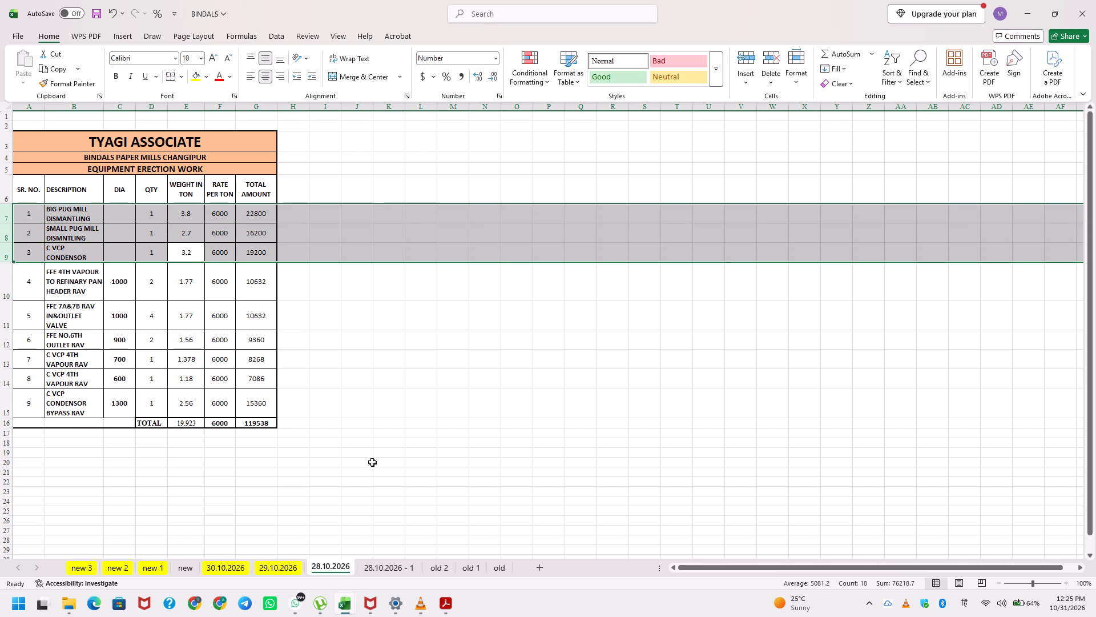
click(393, 562)
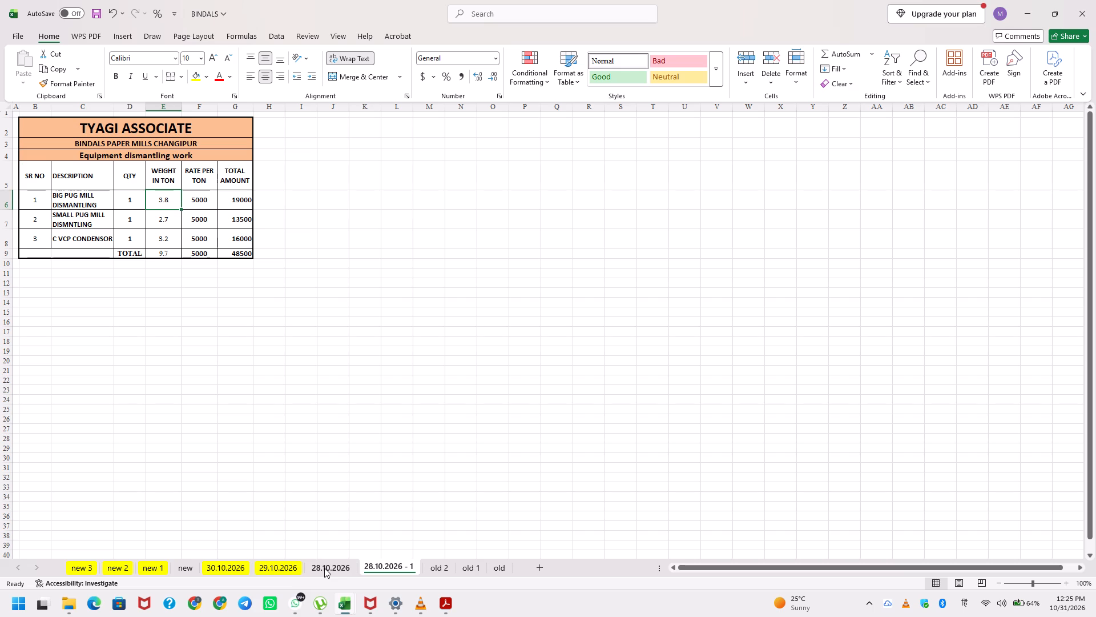
click(324, 568)
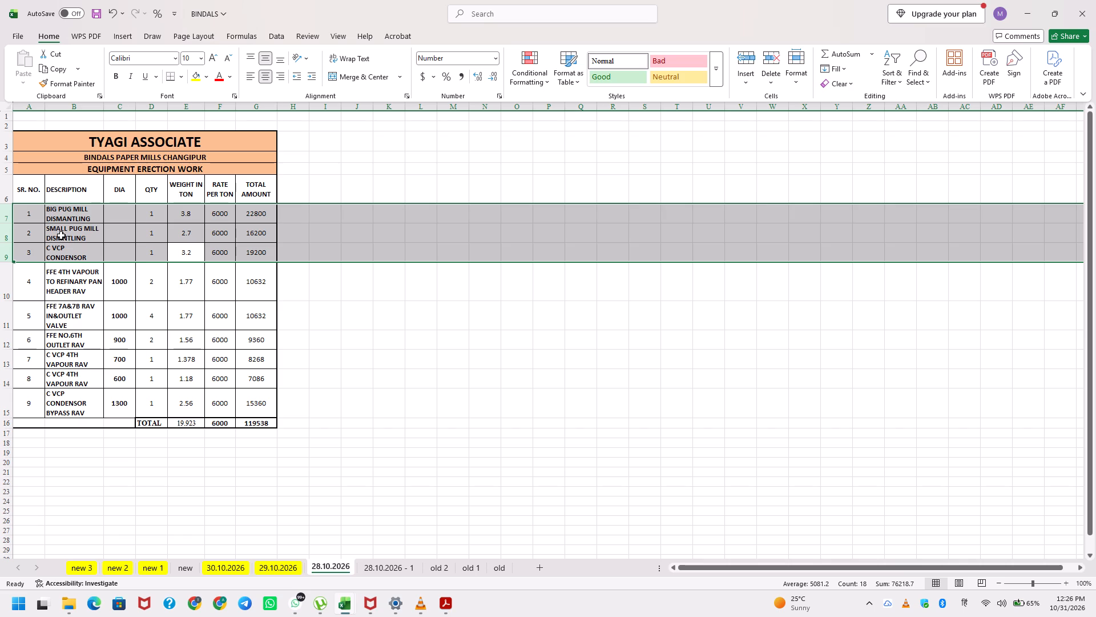
scroll(123, 245, right, 1)
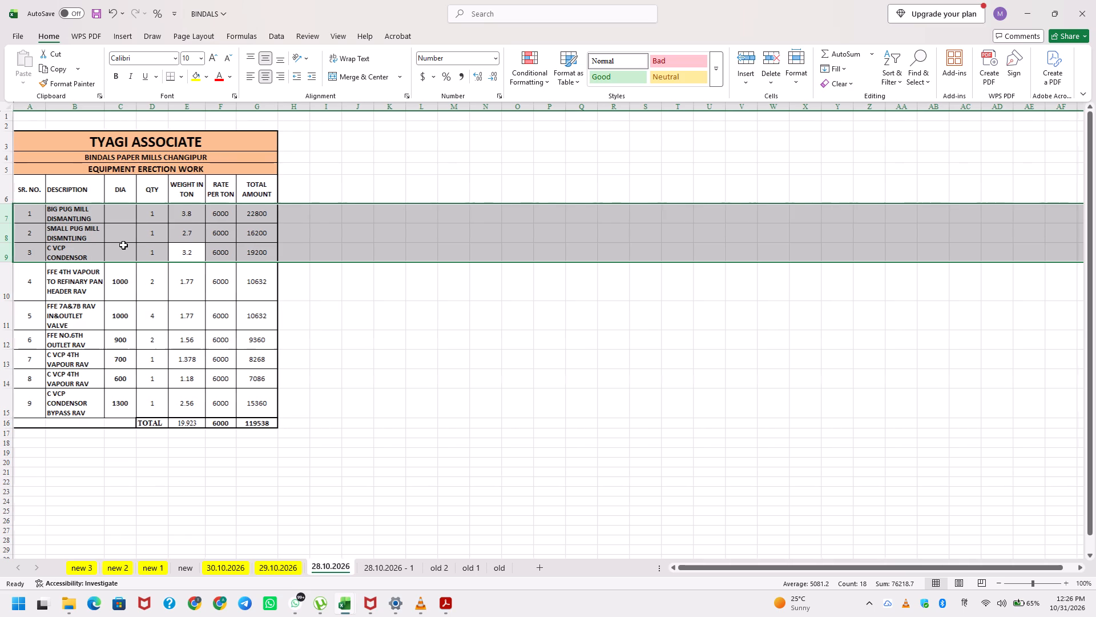
scroll(123, 245, right, 1)
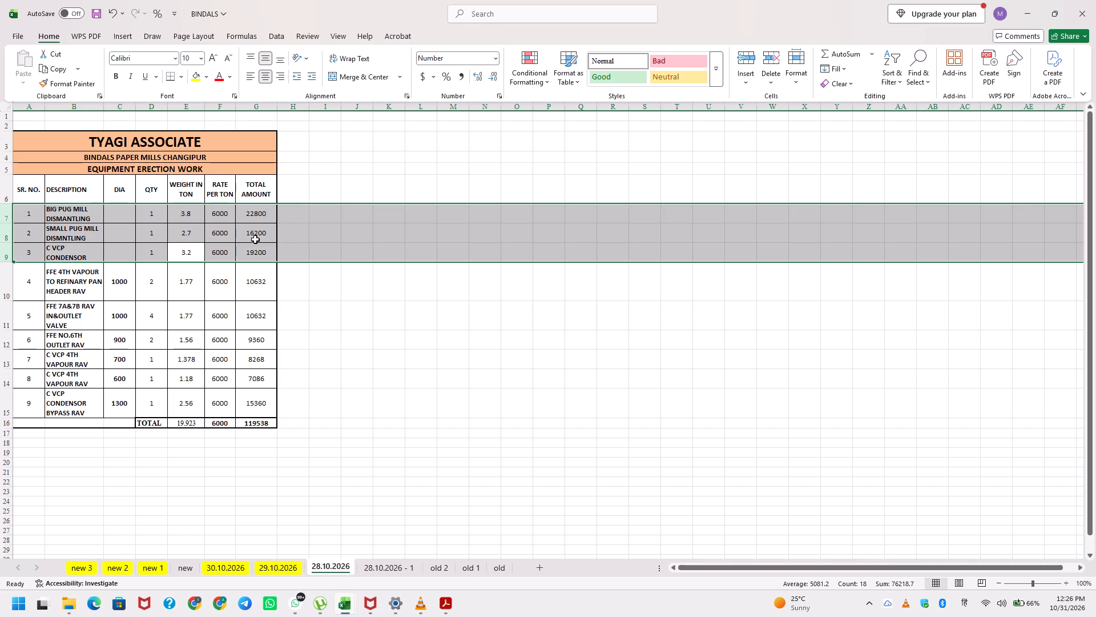
key(Up)
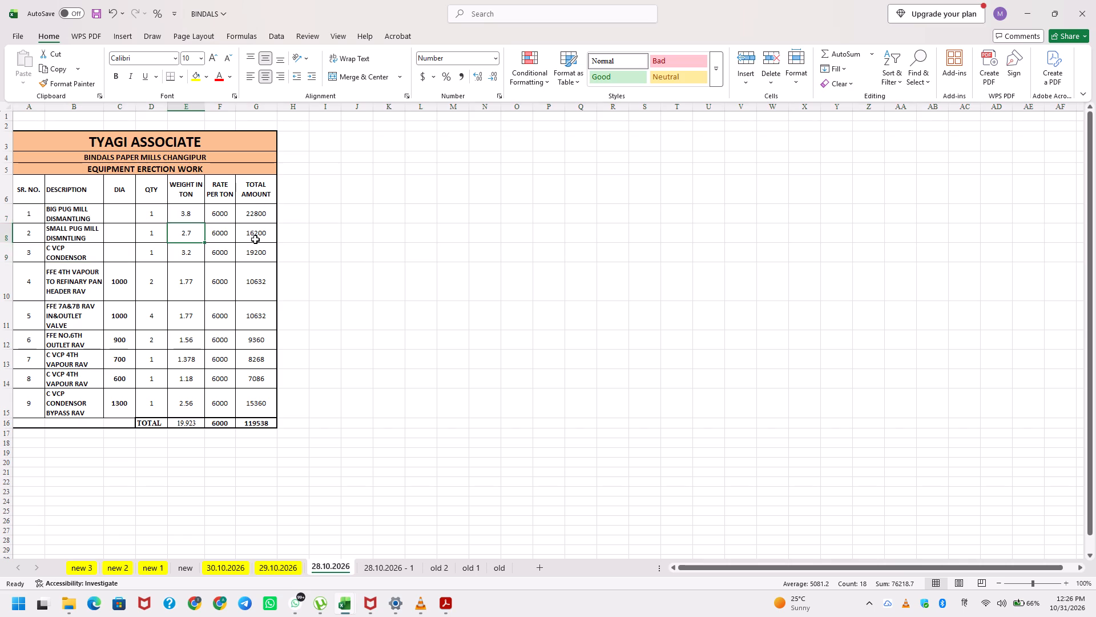
key(Left)
key(Up)
key(Left)
key(Left)
key(shift+space)
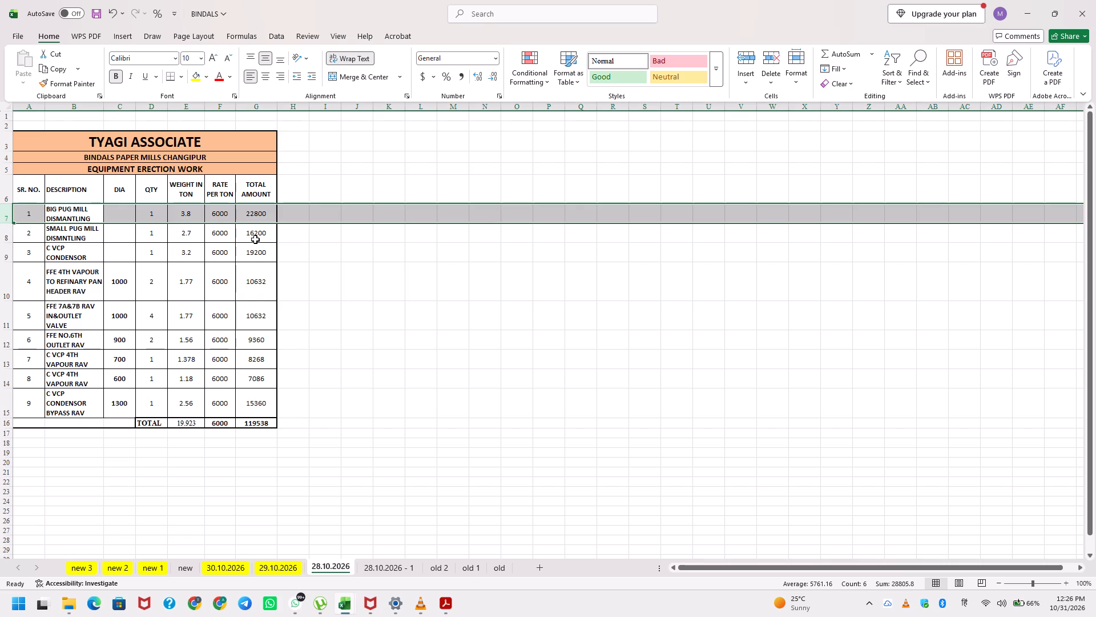
key(Down)
key(Up)
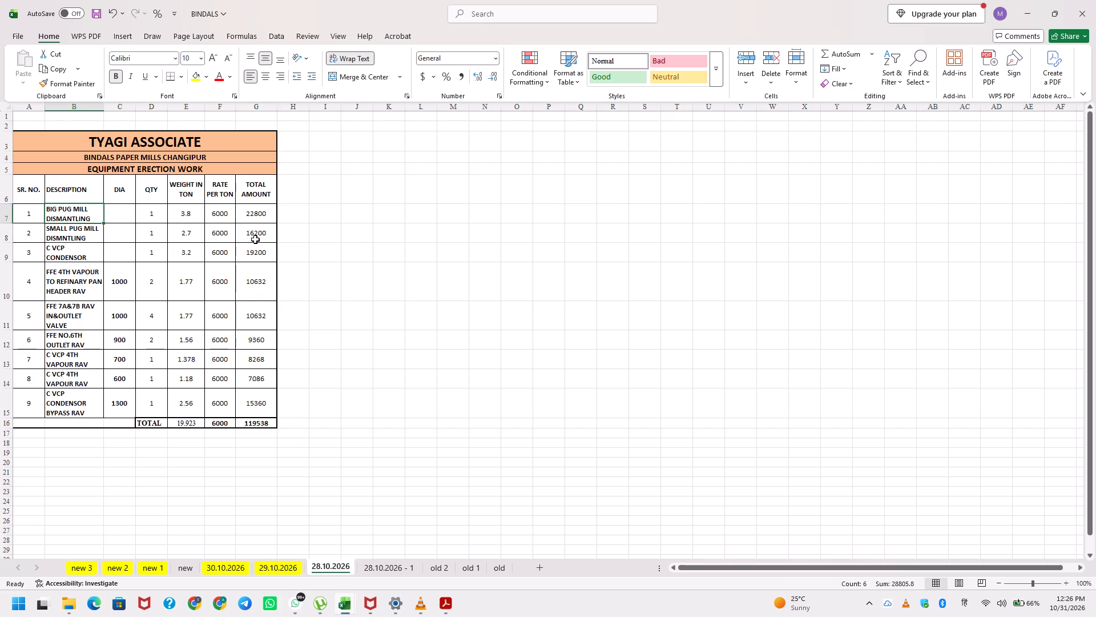
key(ctrl+Page_Down)
key(ctrl+Page_Up)
Remove the word DISMANTLING from the big pug mill description in row 7 of the equipment erection table on sheet 28.10.2026.
drag(104, 224, 136, 219)
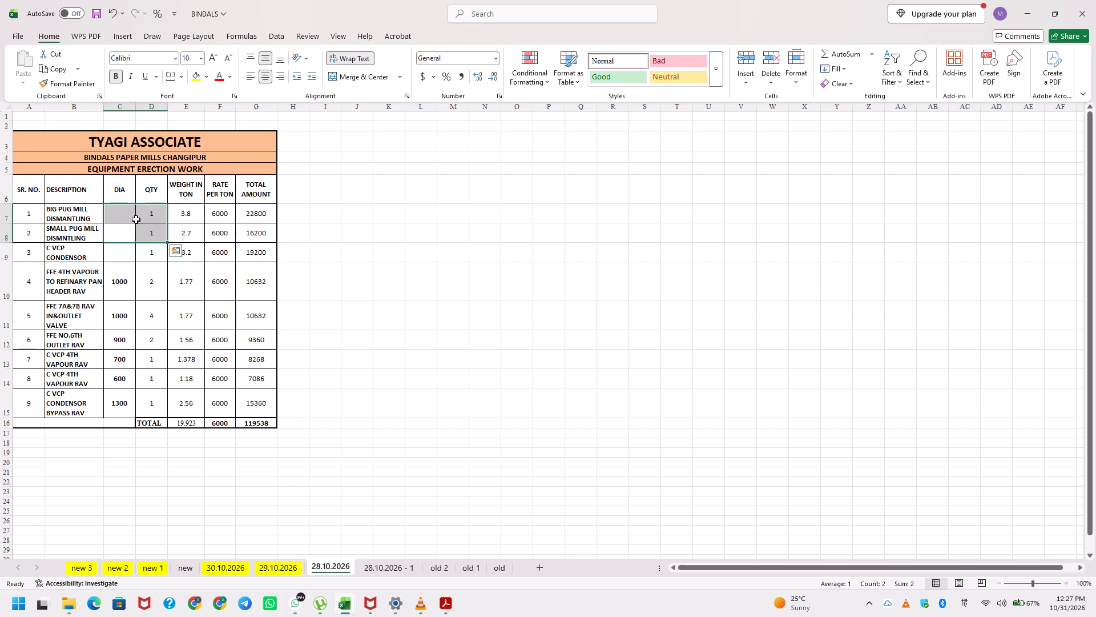
click(76, 217)
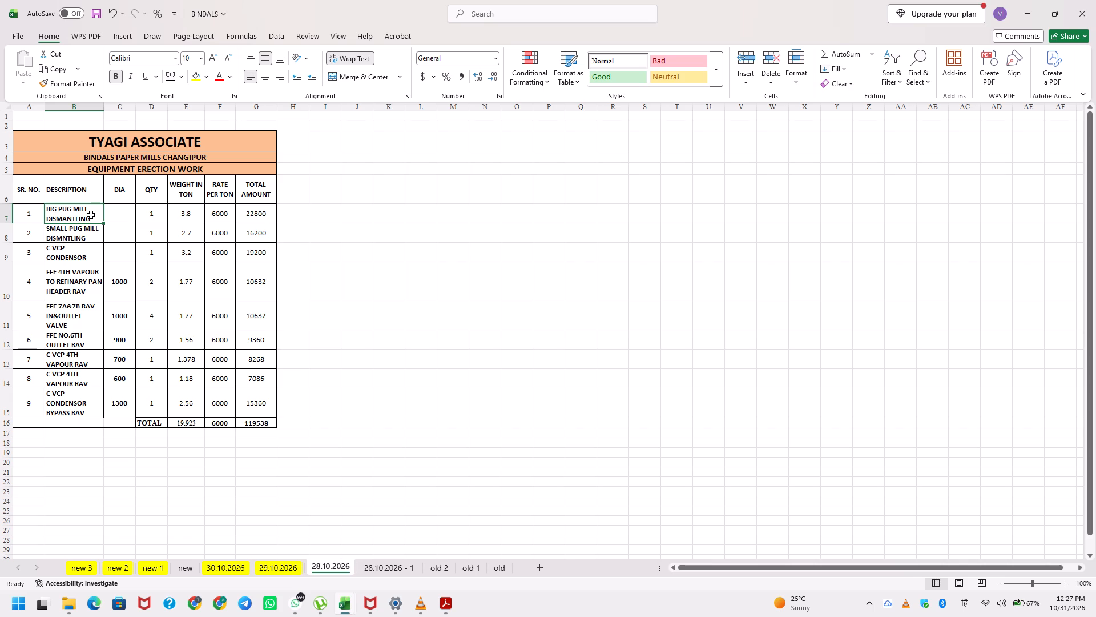
key(shift+space)
key(Left)
key(Right)
key(F2)
key(ctrl+shift+Left)
key(ctrl+shift+Left)
key(ctrl+shift+Left)
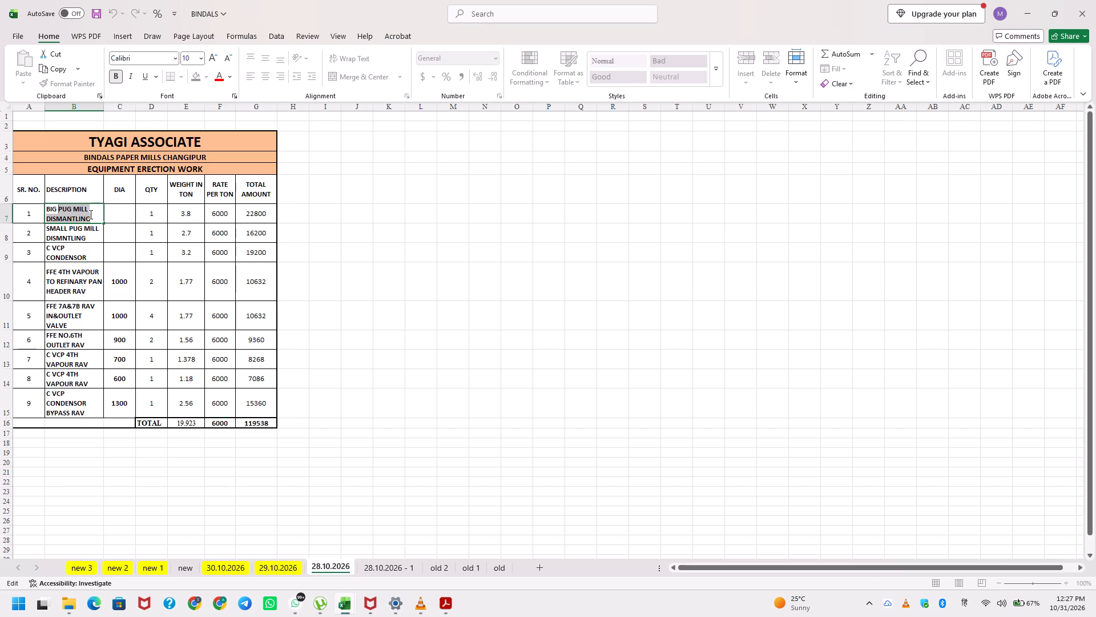
key(ctrl+shift+Right)
key(ctrl+shift+Right)
key(ctrl+shift+Right)
key(ctrl+shift+Left)
key(BackSpace)
key(BackSpace)
key(Return)
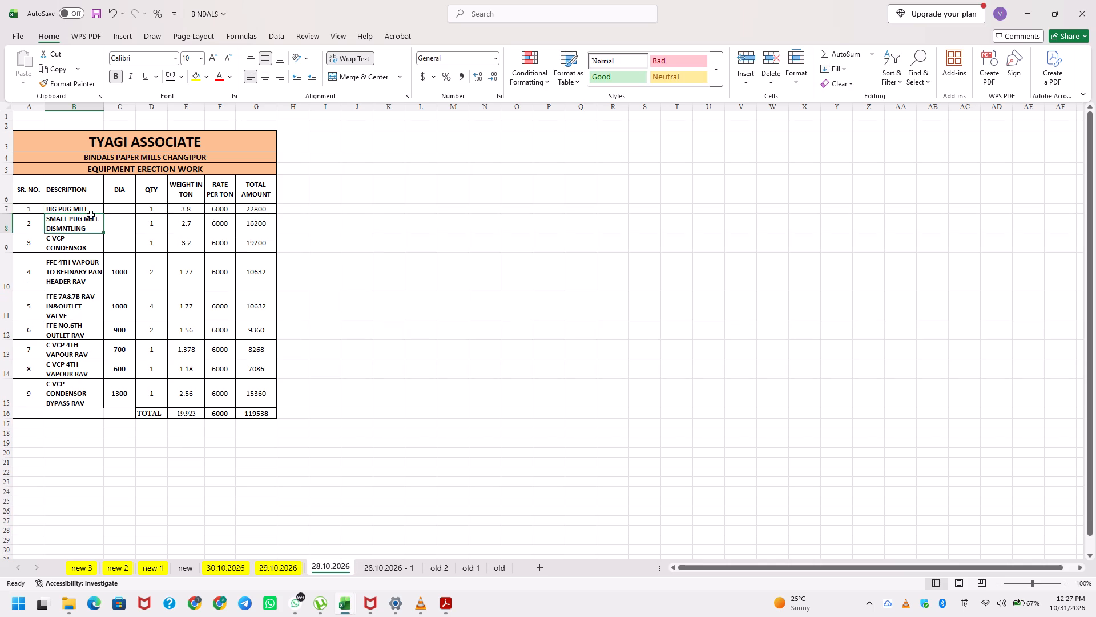
Remove the word DISMNTLING from the small pug mill description in row 8.
key(F2)
key(ctrl+shift+Left)
key(ctrl+shift+Left)
key(ctrl+shift+Right)
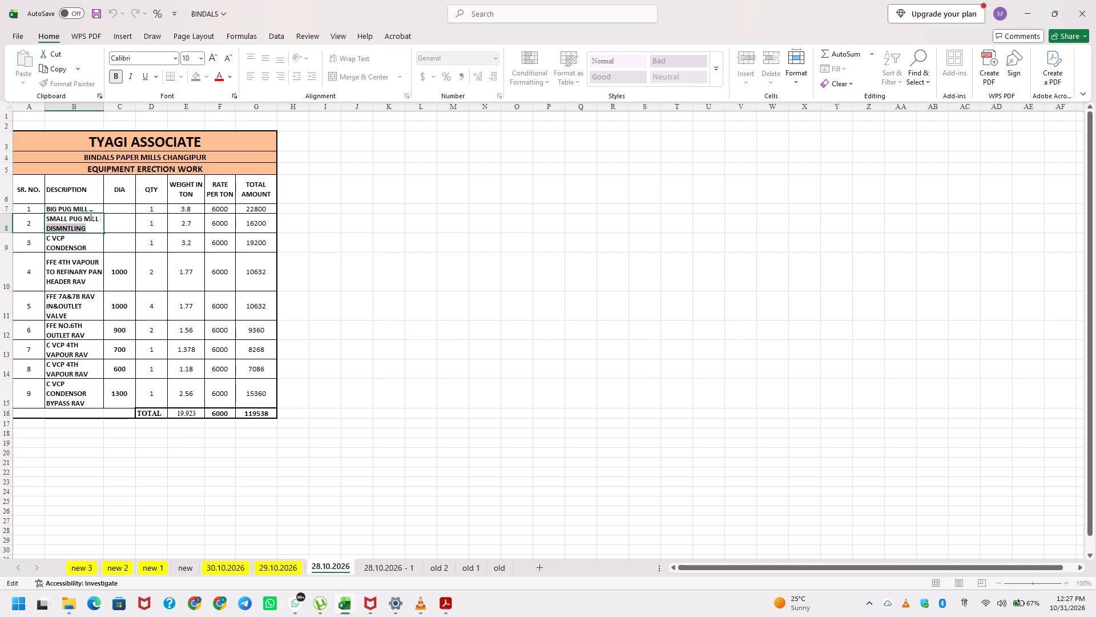
key(BackSpace)
key(Return)
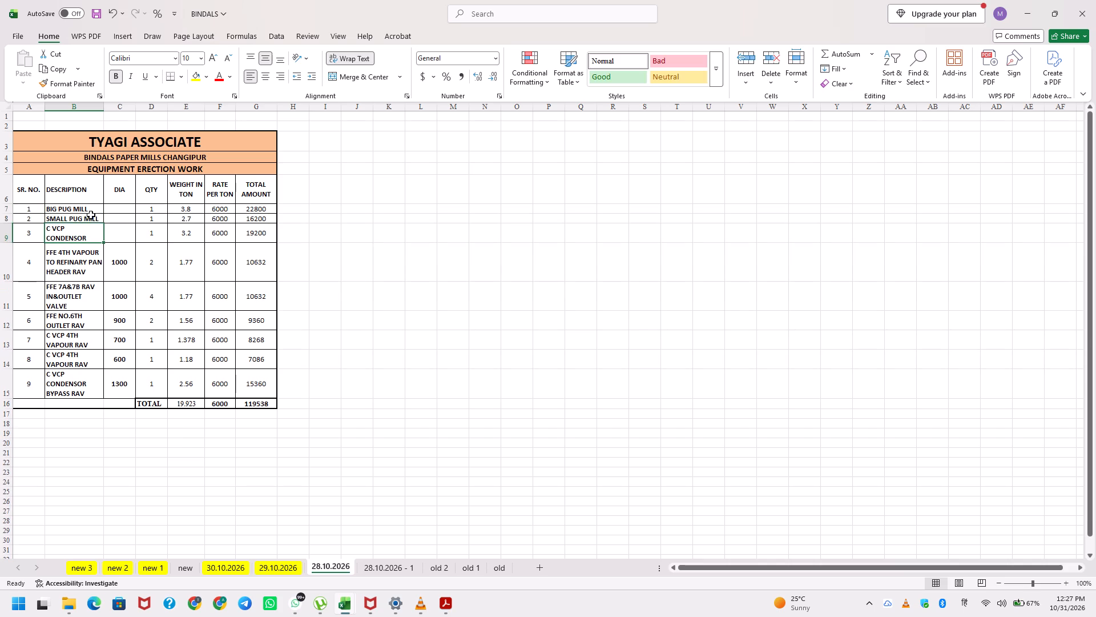
Make rows 7, 8 and 9 taller, with row 9 at about 28.50, and widen the Description column slightly.
drag(10, 223, 10, 229)
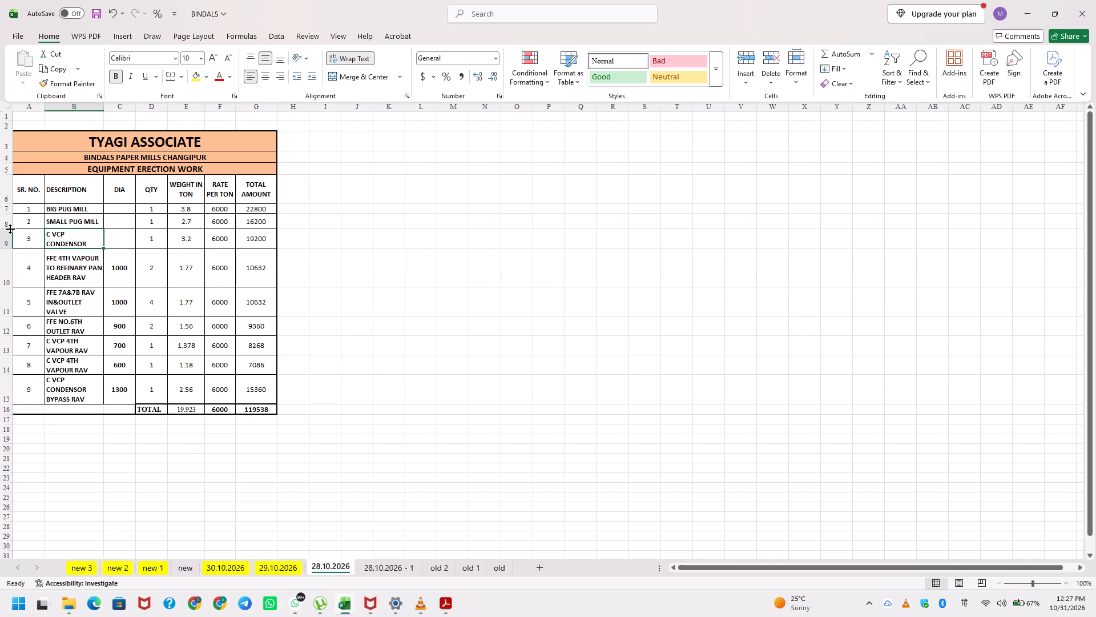
click(10, 215)
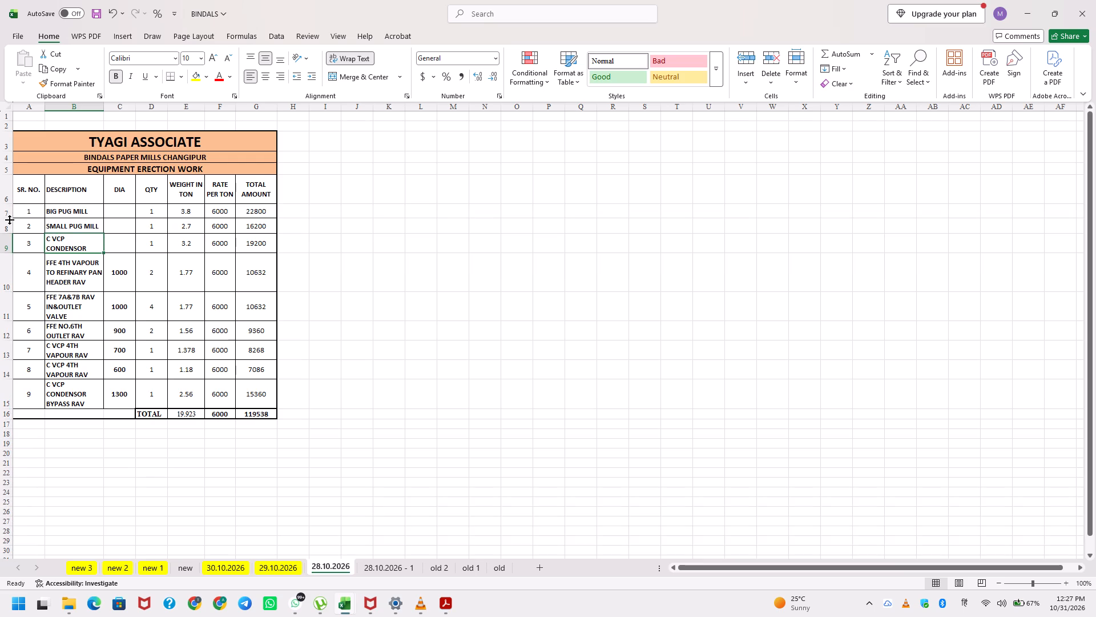
click(10, 252)
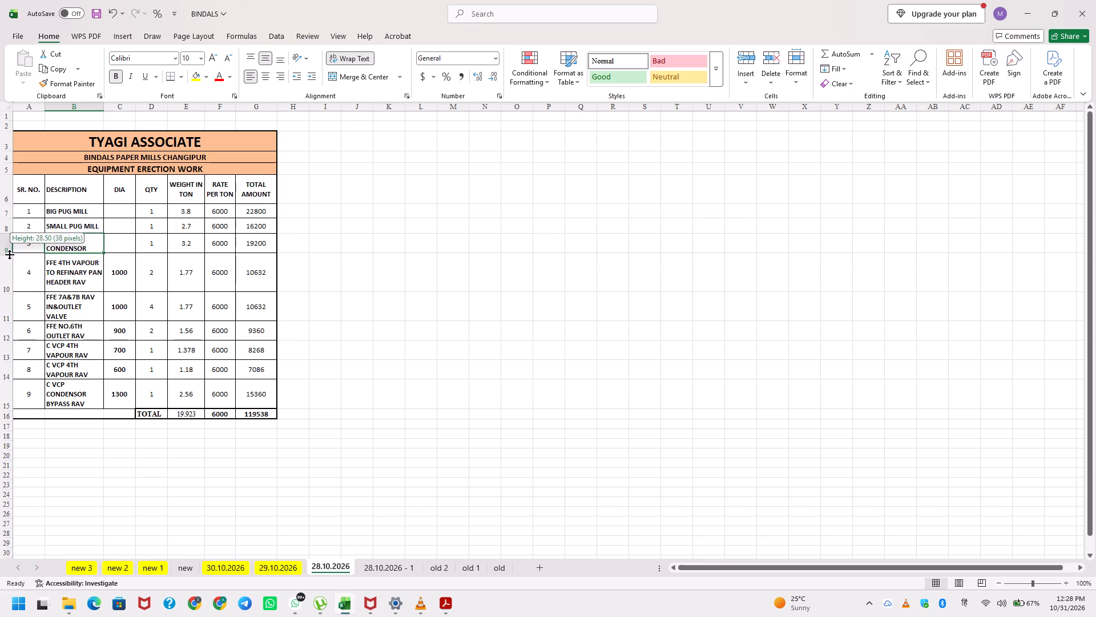
drag(106, 108, 118, 104)
Set the big pug mill's weight to 7.5 ton in the equipment erection table.
click(183, 214)
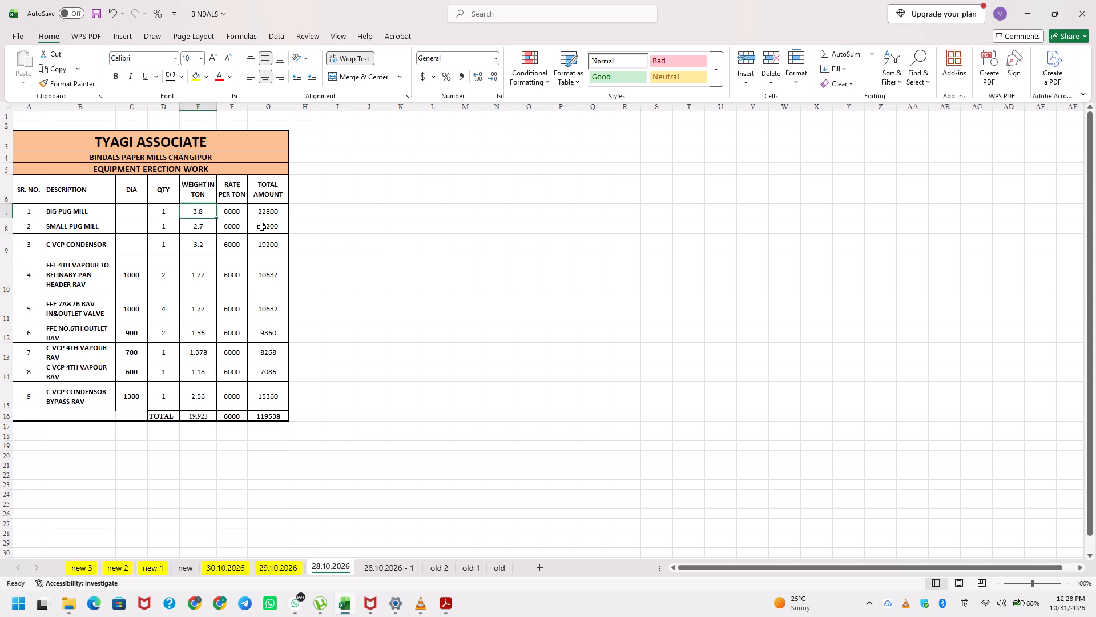
text(7.5)
key(Return)
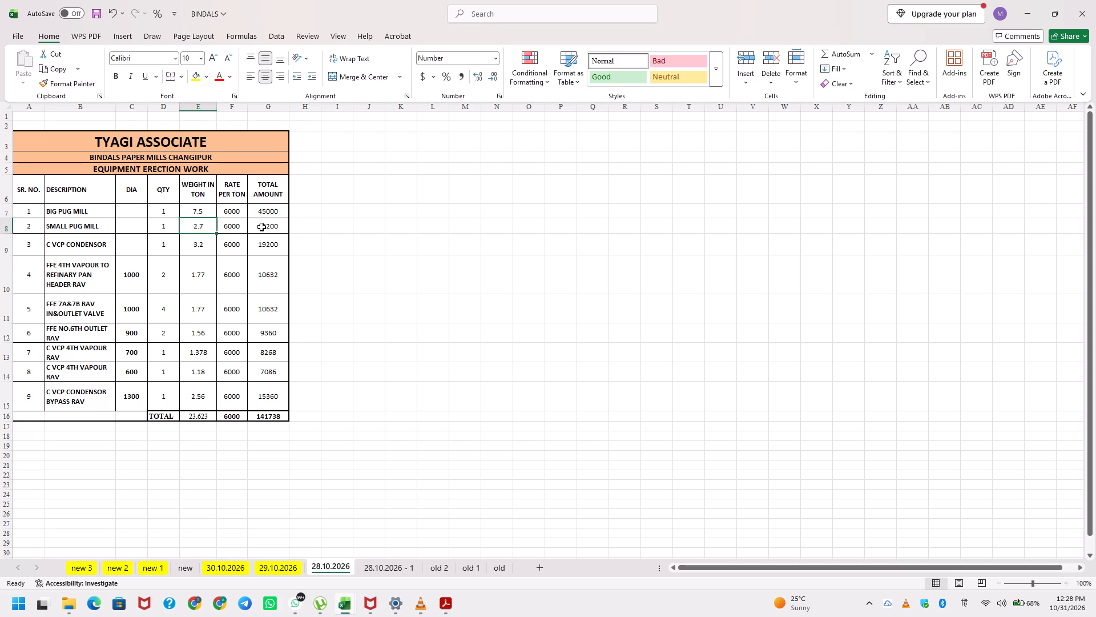
key(Up)
key(Left)
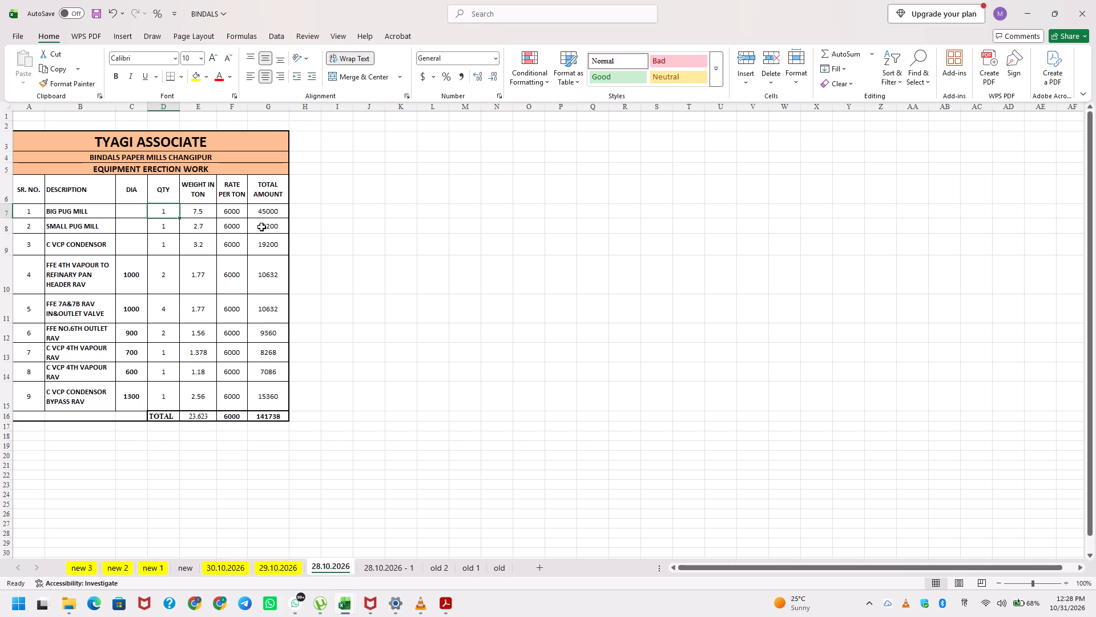
key(Right)
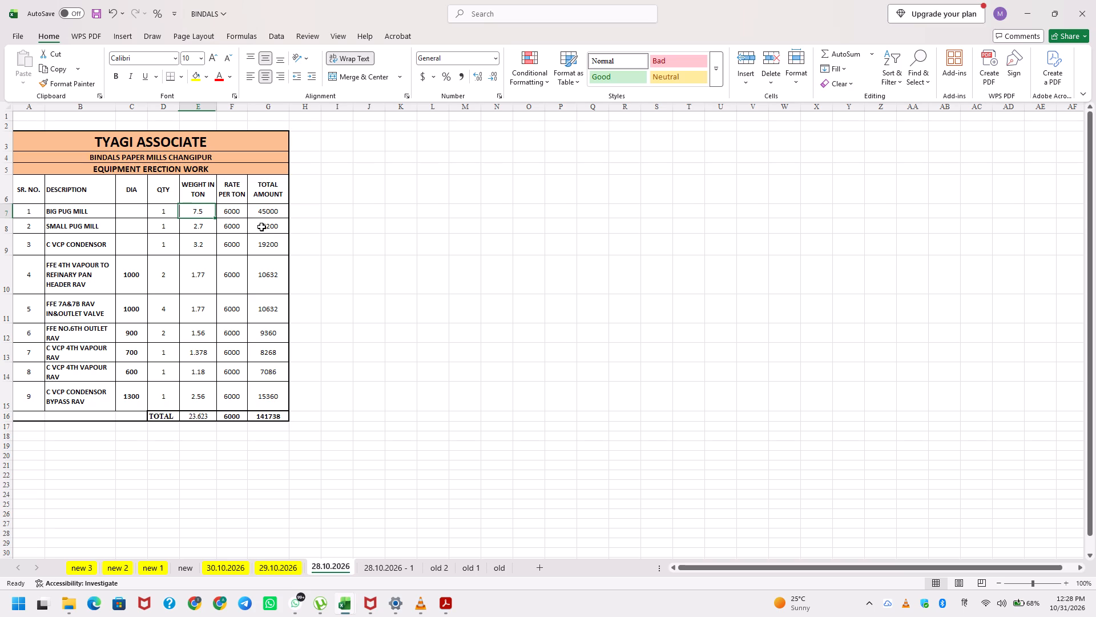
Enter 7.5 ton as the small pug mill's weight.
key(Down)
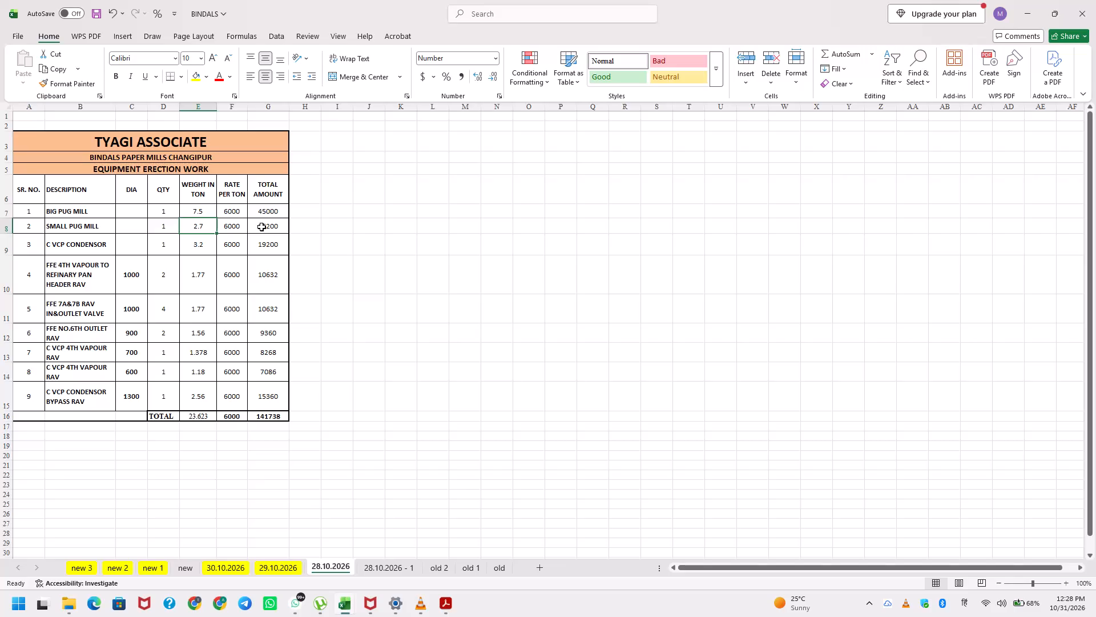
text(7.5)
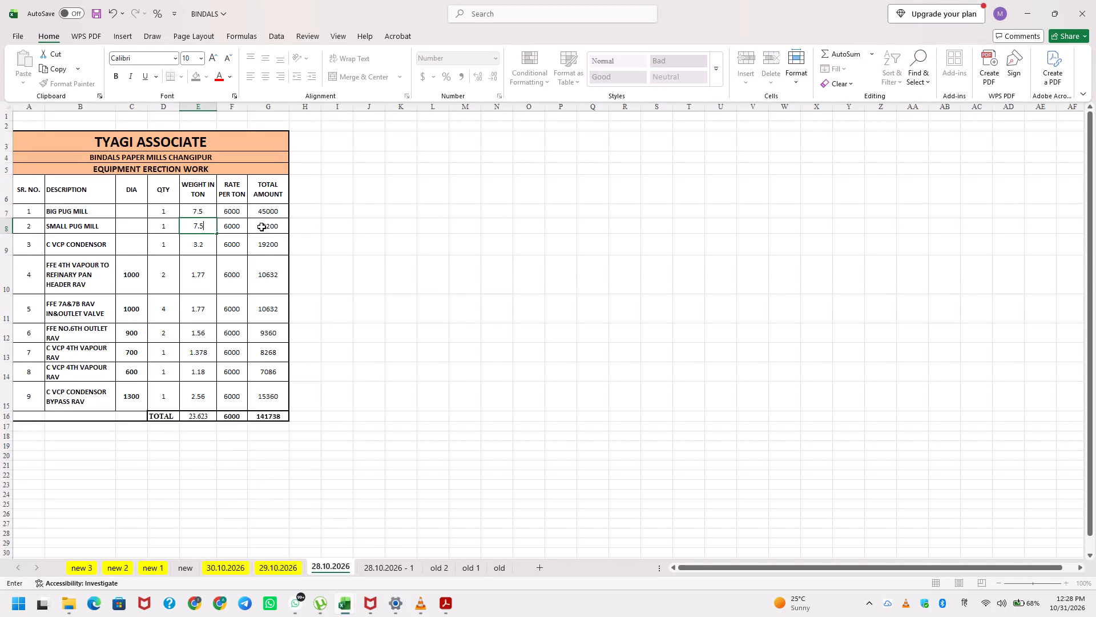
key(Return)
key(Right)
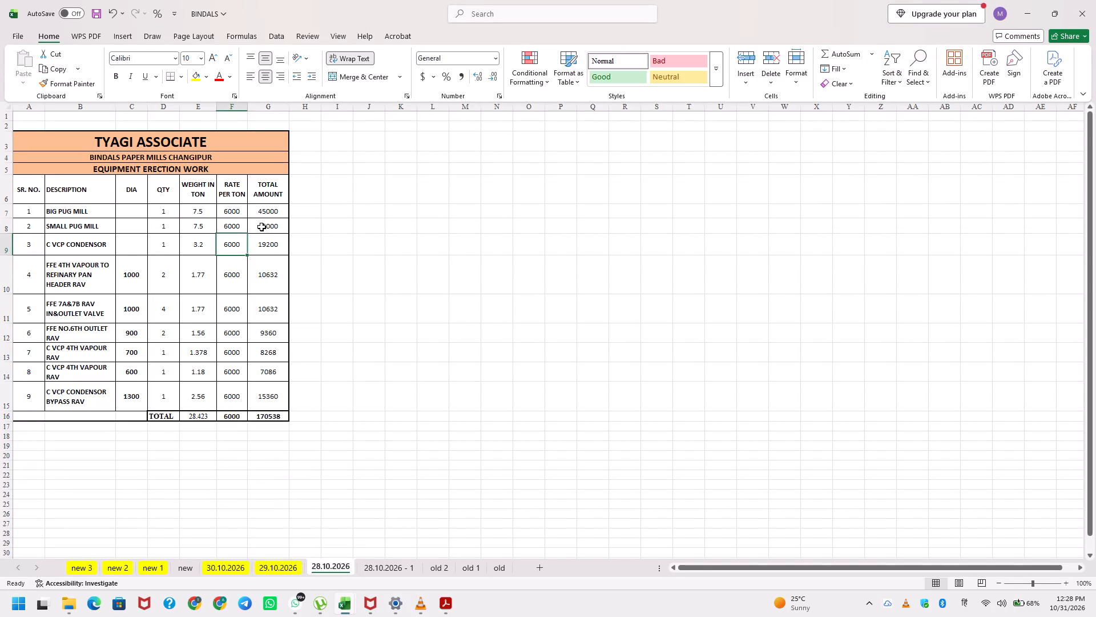
Set the small pug mill's weight to 4.5 ton.
key(Up)
key(Left)
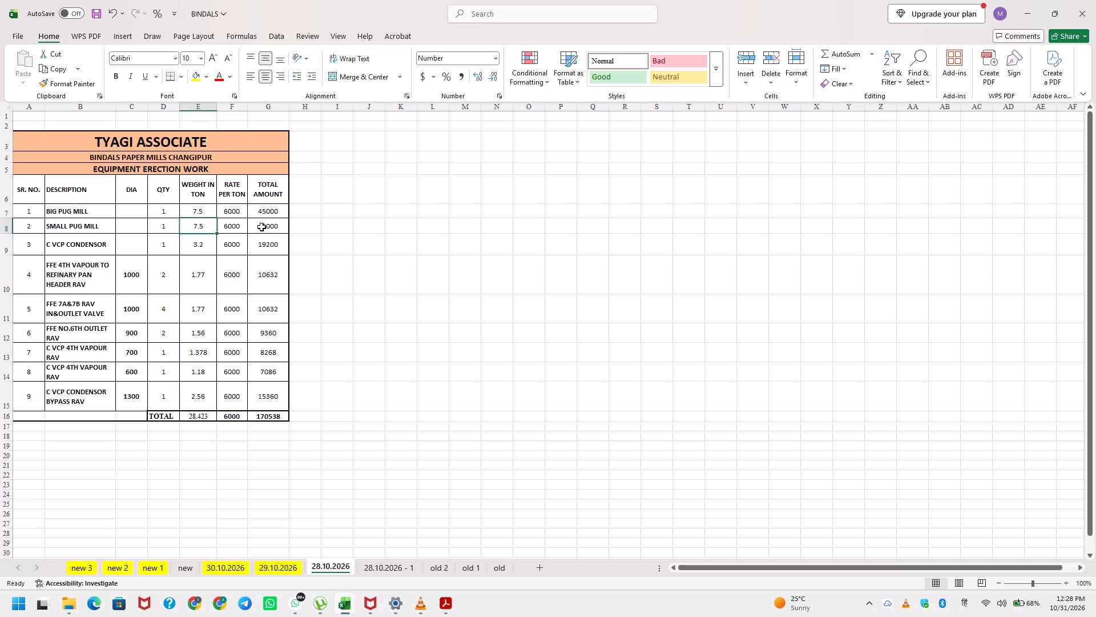
text(4.5)
key(Return)
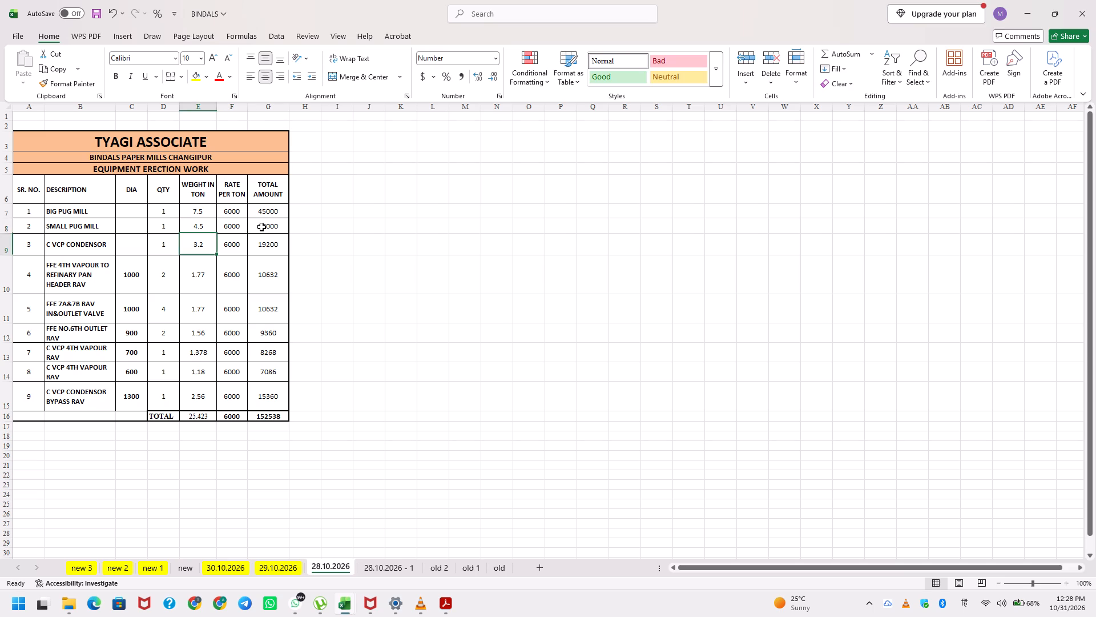
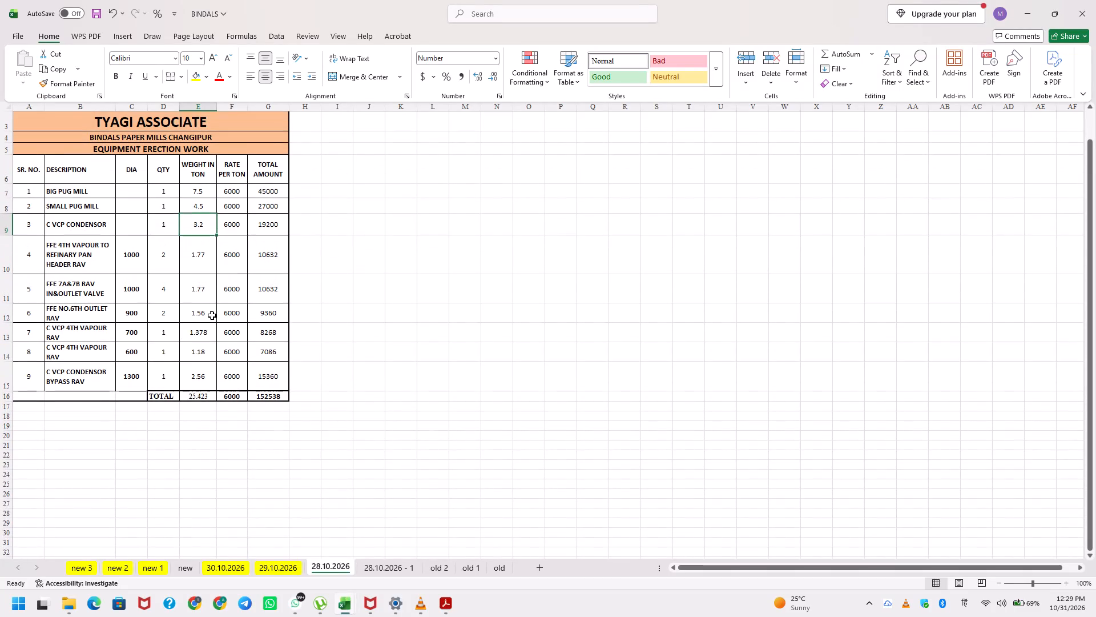
Save the workbook with the corrected pug mill weights.
scroll(215, 313, up, 1)
key(ctrl+s)
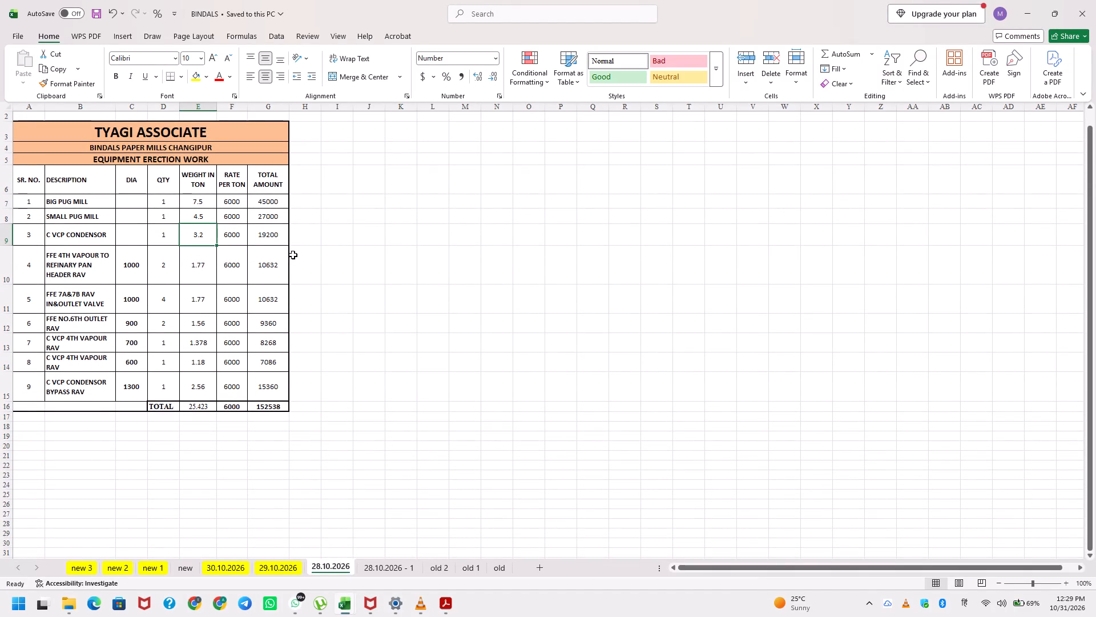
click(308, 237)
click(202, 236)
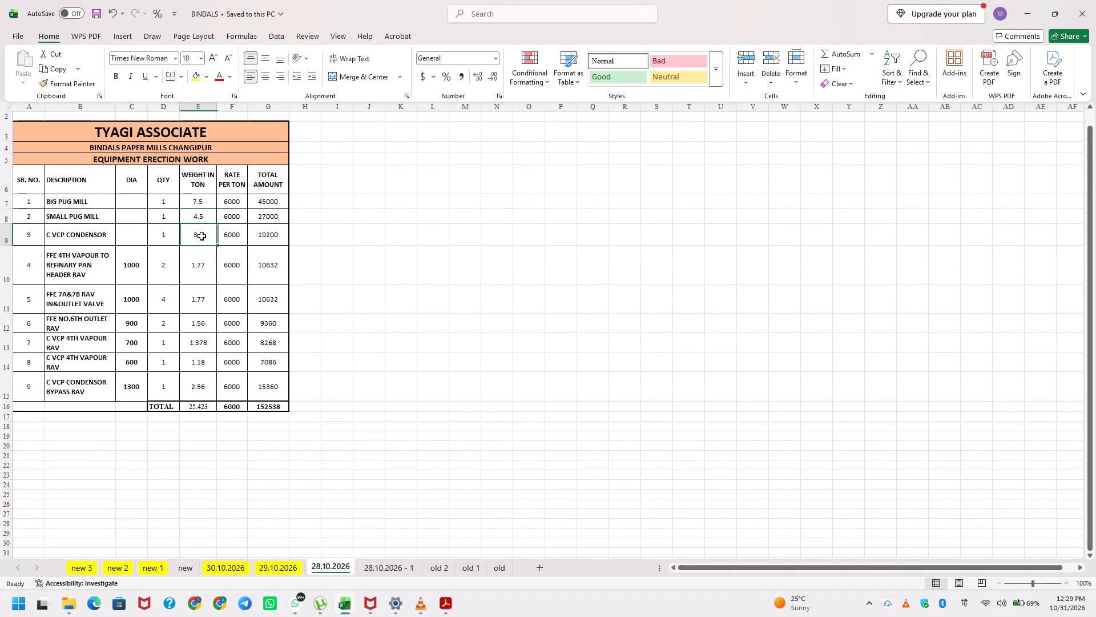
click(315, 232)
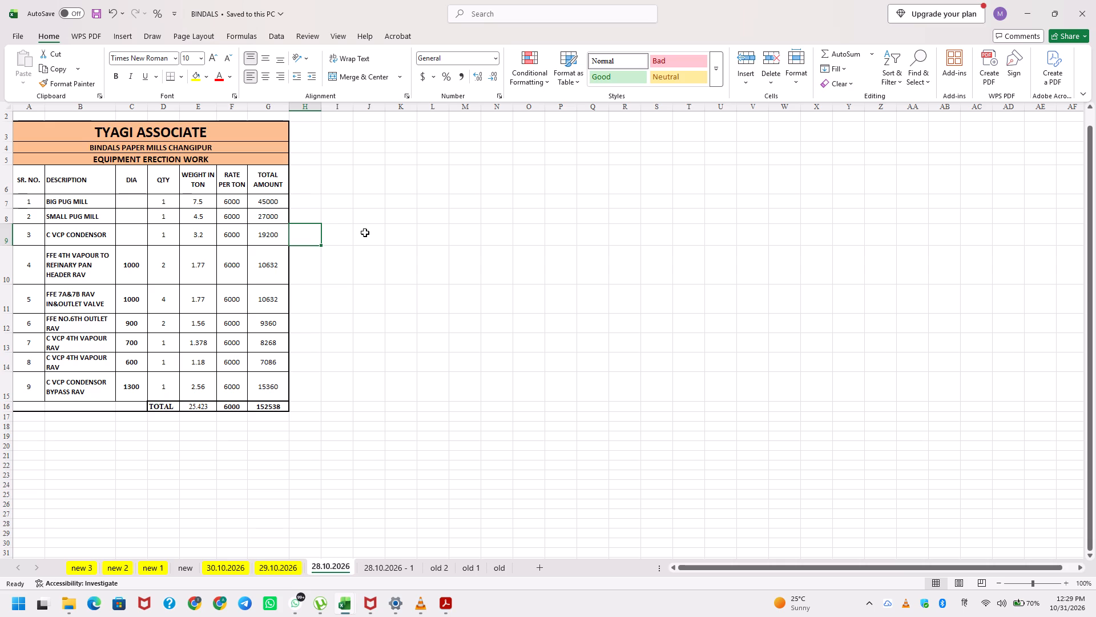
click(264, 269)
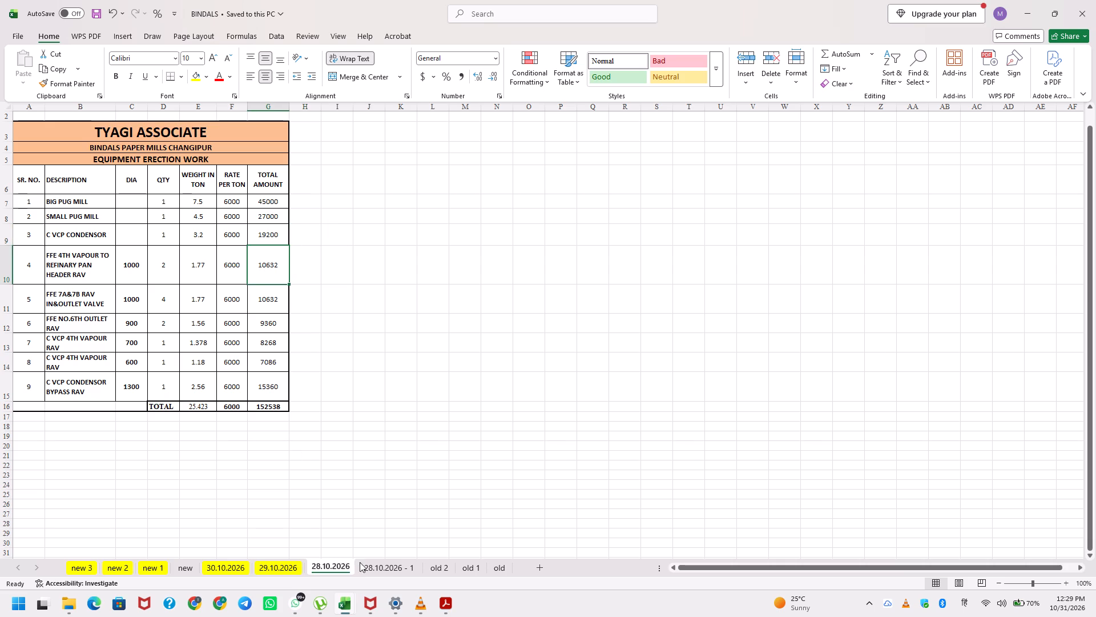
Look over the 28.10.2026 - 1 and 29.10.2026 sheets, and examine the pipe fabrication and erection entries on the 30.10.2026 sheet.
click(380, 571)
click(282, 566)
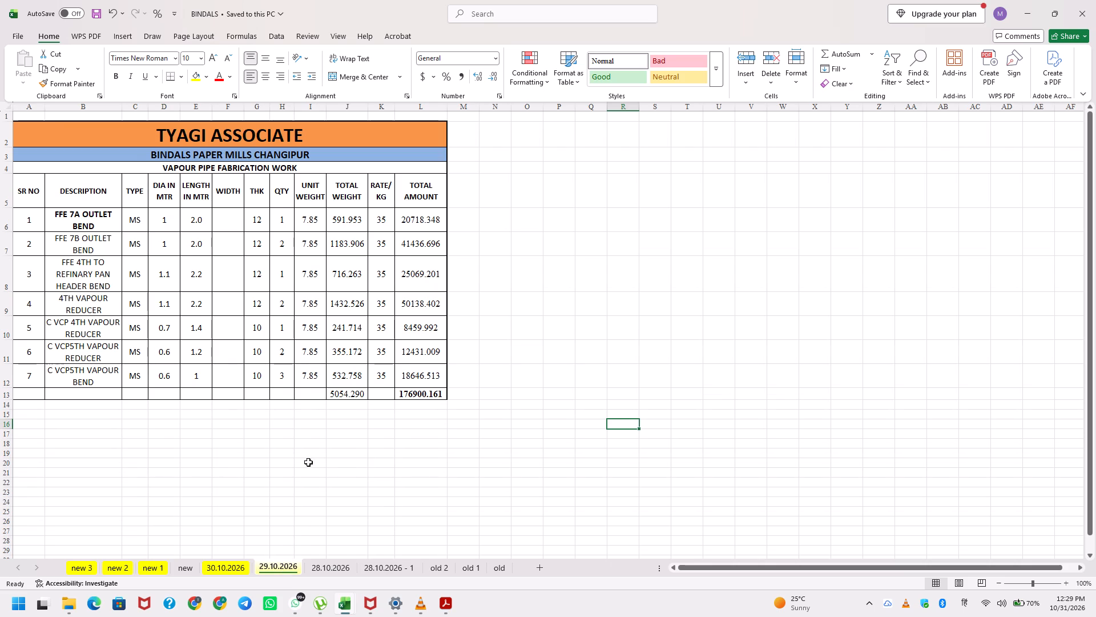
click(229, 565)
scroll(257, 342, down, 1)
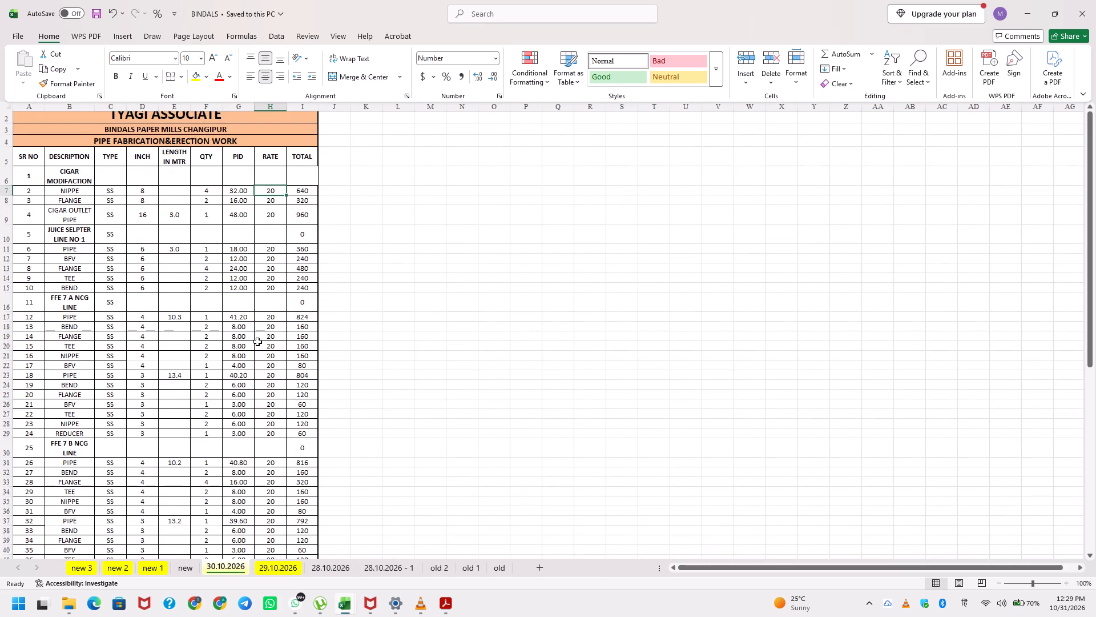
scroll(257, 342, down, 1)
click(268, 197)
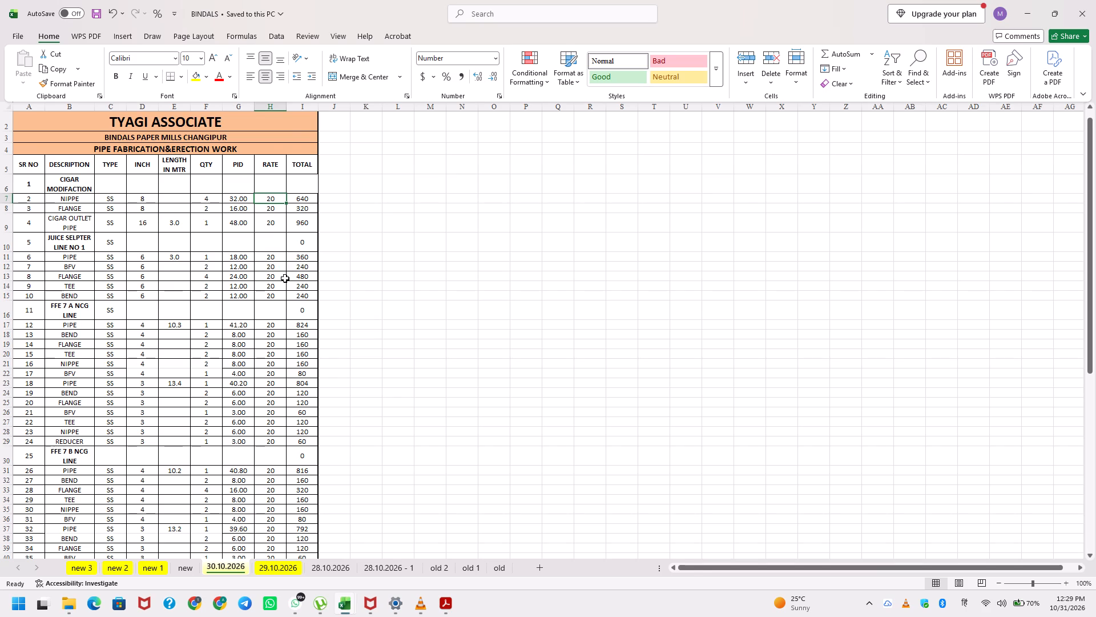
scroll(285, 278, down, 3)
scroll(285, 278, up, 1)
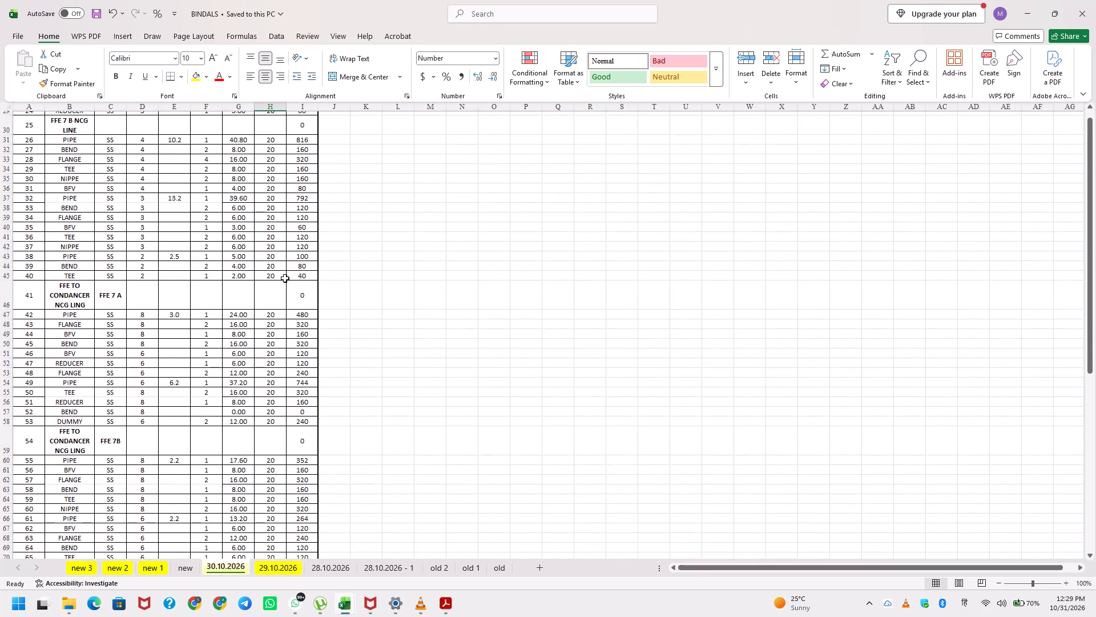
Switch to Acrobat and examine the item descriptions and unit rates in the Bindals work order for pipeline dismantling, fabrication and erection.
scroll(285, 278, up, 1)
key(alt+Tab)
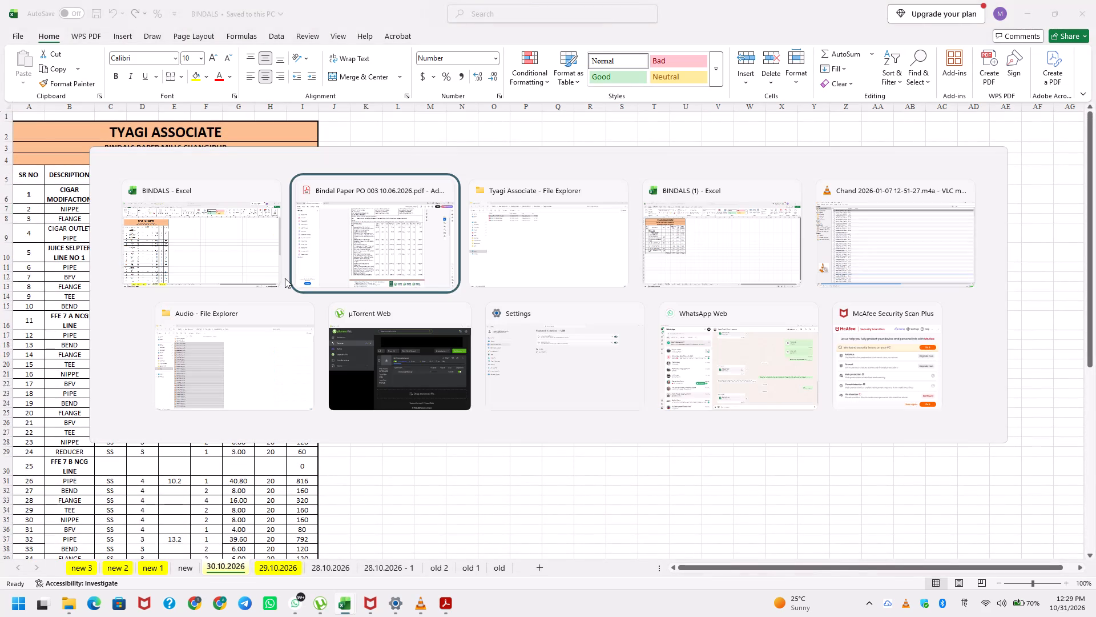
scroll(499, 273, down, 4)
scroll(499, 273, up, 2)
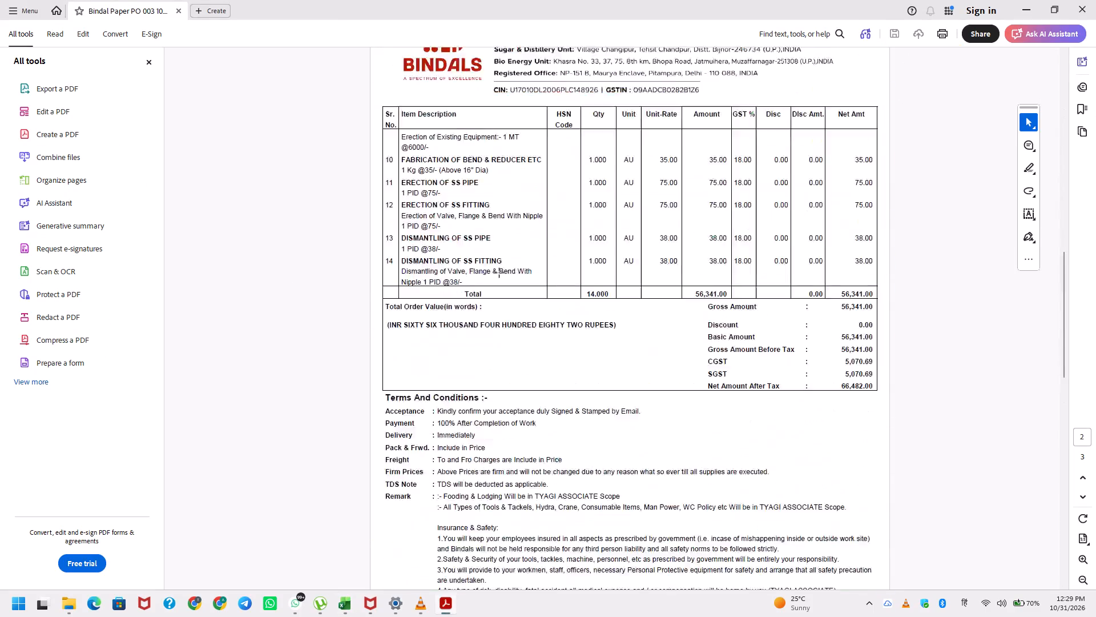
scroll(499, 273, up, 2)
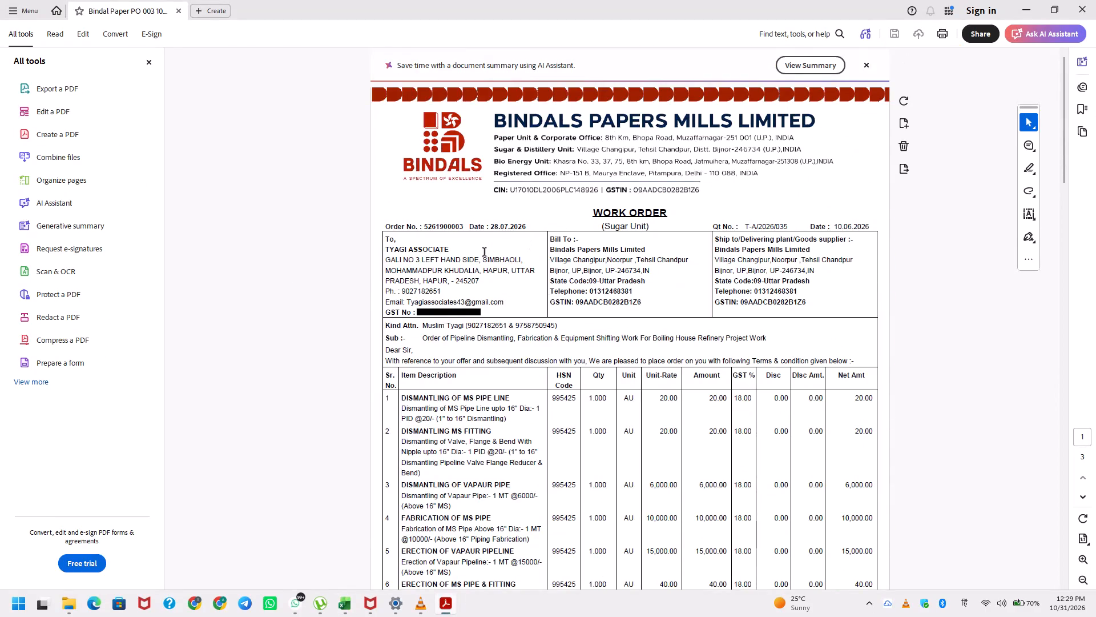
scroll(498, 299, down, 1)
scroll(486, 213, up, 1)
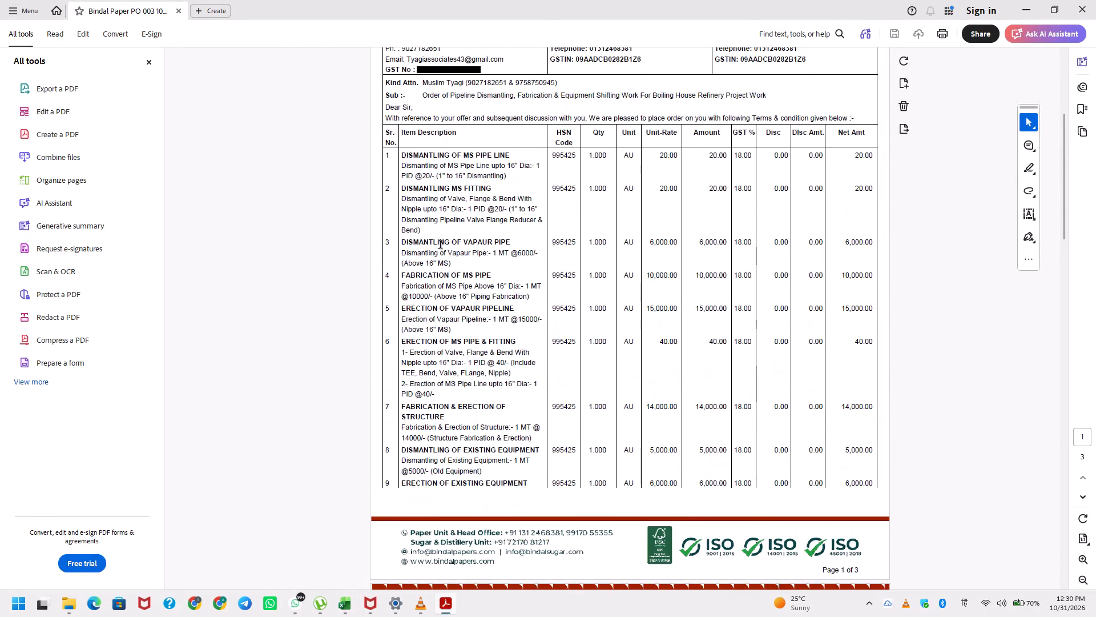
scroll(608, 175, up, 1)
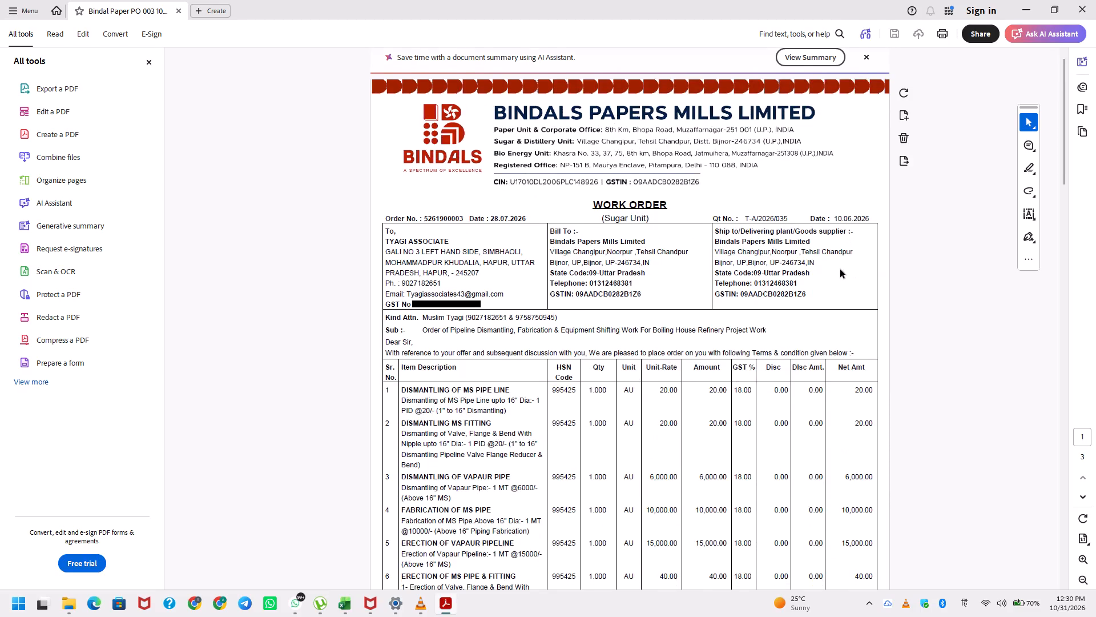
Close the Bindal Paper PO 003 work order PDF.
click(1095, 0)
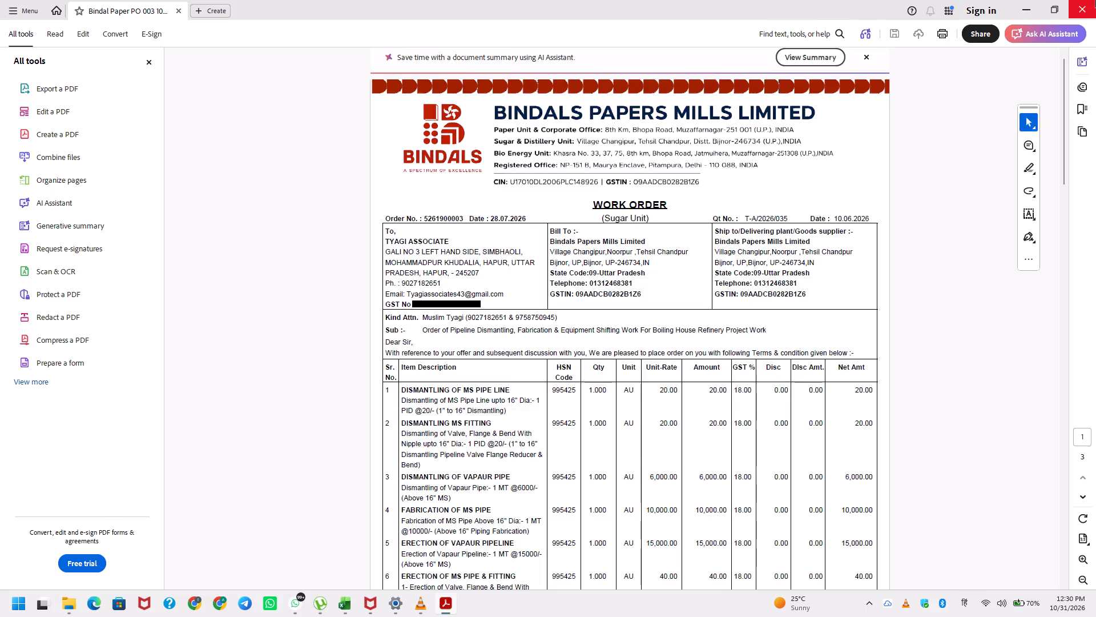
Switch to the Tyagi Associate folder in File Explorer.
key(alt+Tab)
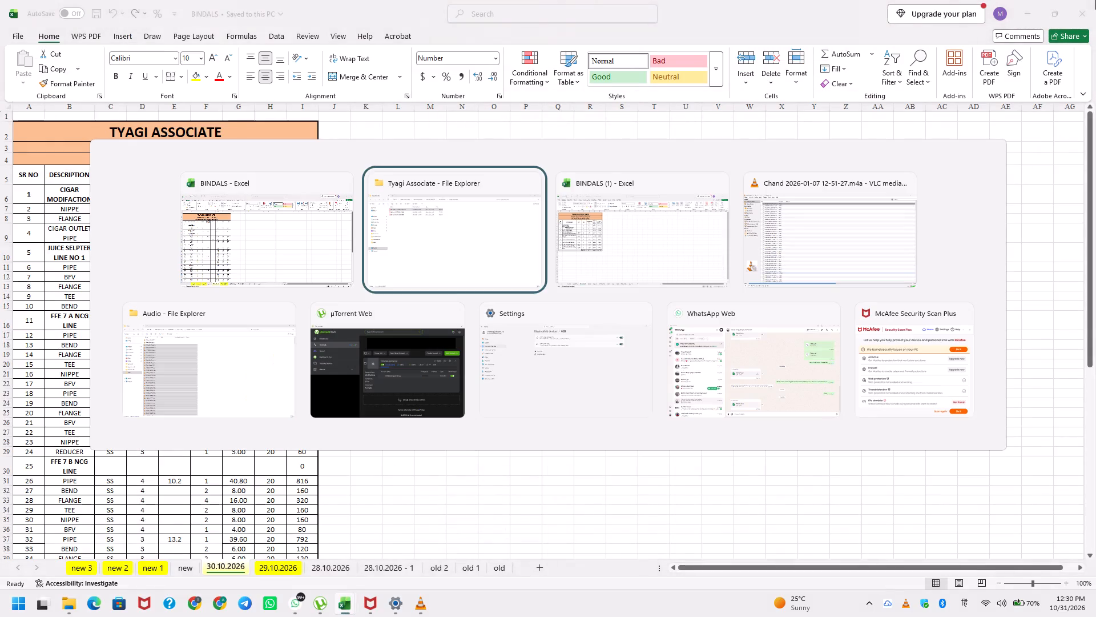
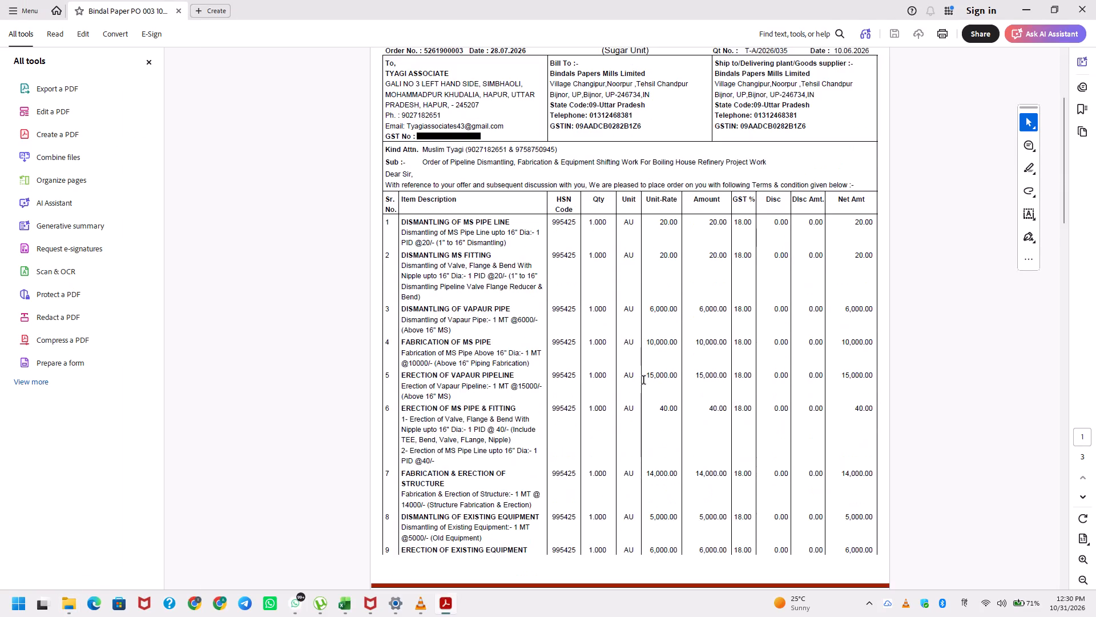
Examine the item descriptions and unit rates for dismantling, fabrication and erection in the Bindals work order PDF.
scroll(644, 380, down, 1)
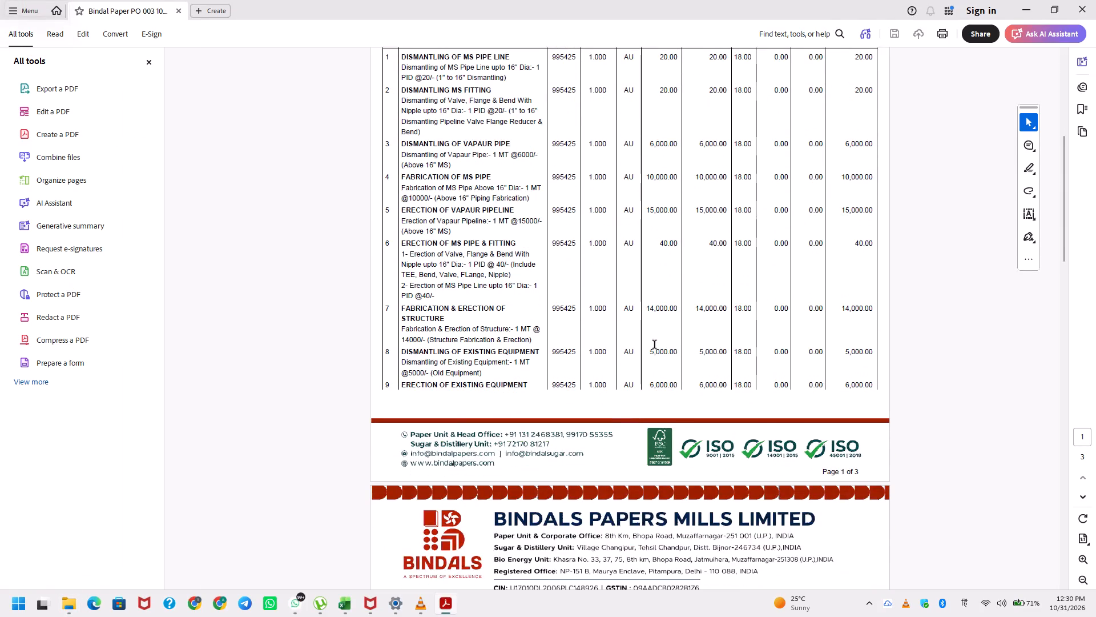
Examine the Bindal purchase order items and unit rates, especially the SS pipe and SS fitting erection entries.
scroll(655, 345, down, 3)
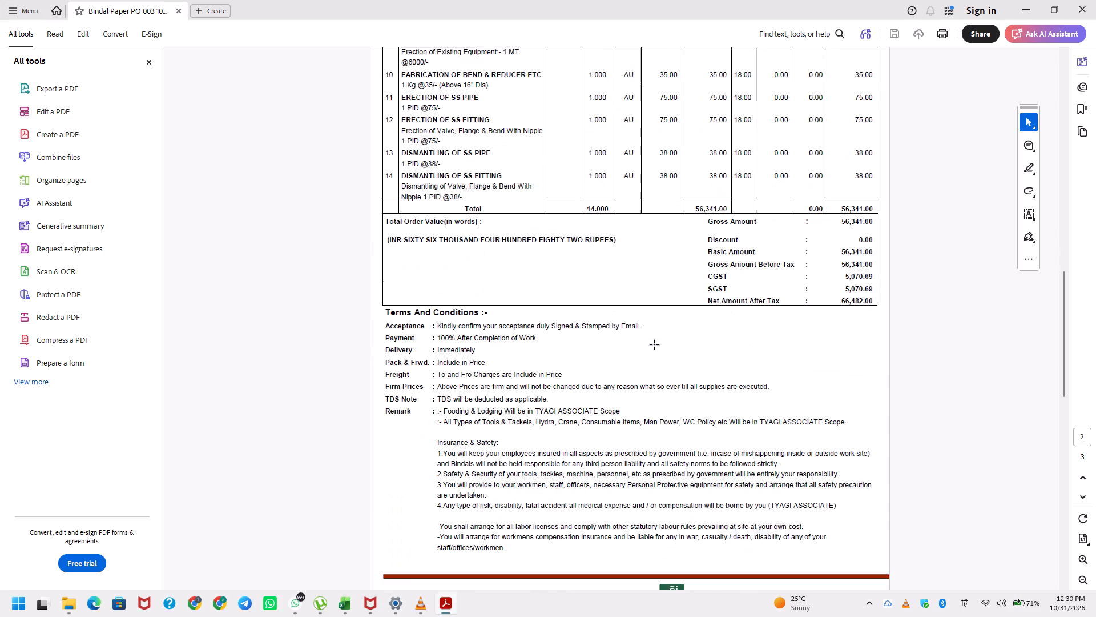
scroll(655, 345, down, 1)
scroll(551, 221, up, 1)
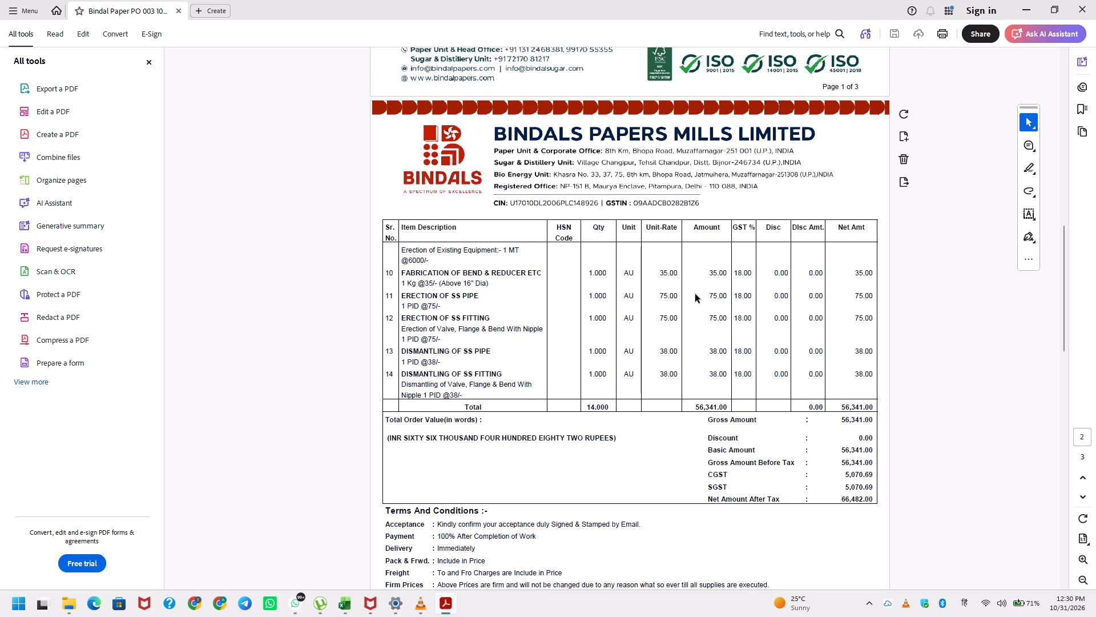
scroll(695, 294, up, 1)
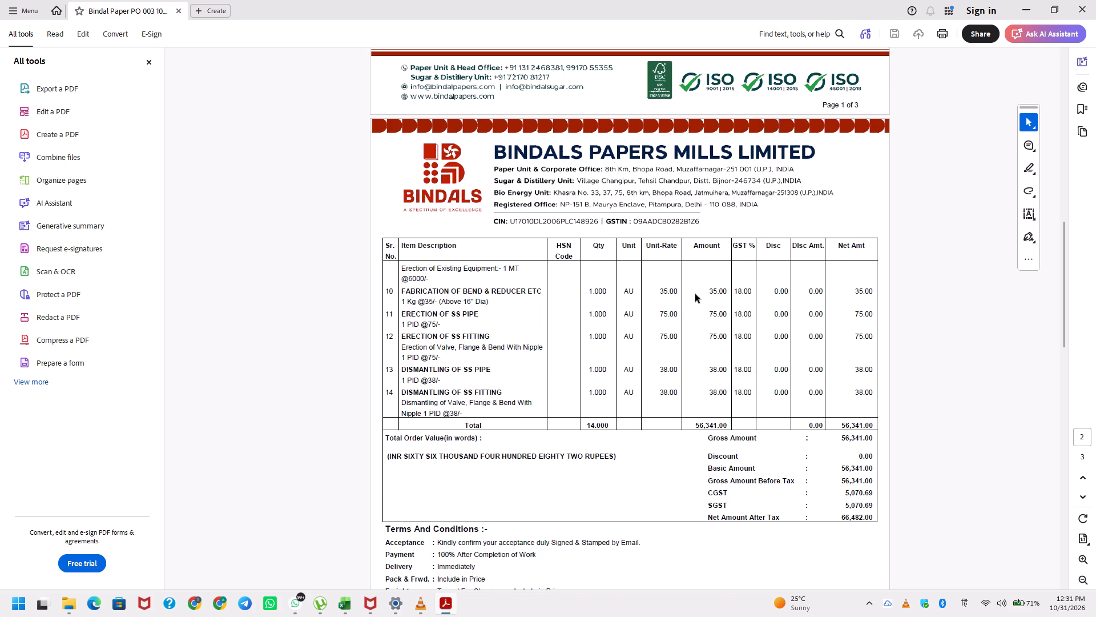
scroll(695, 294, up, 1)
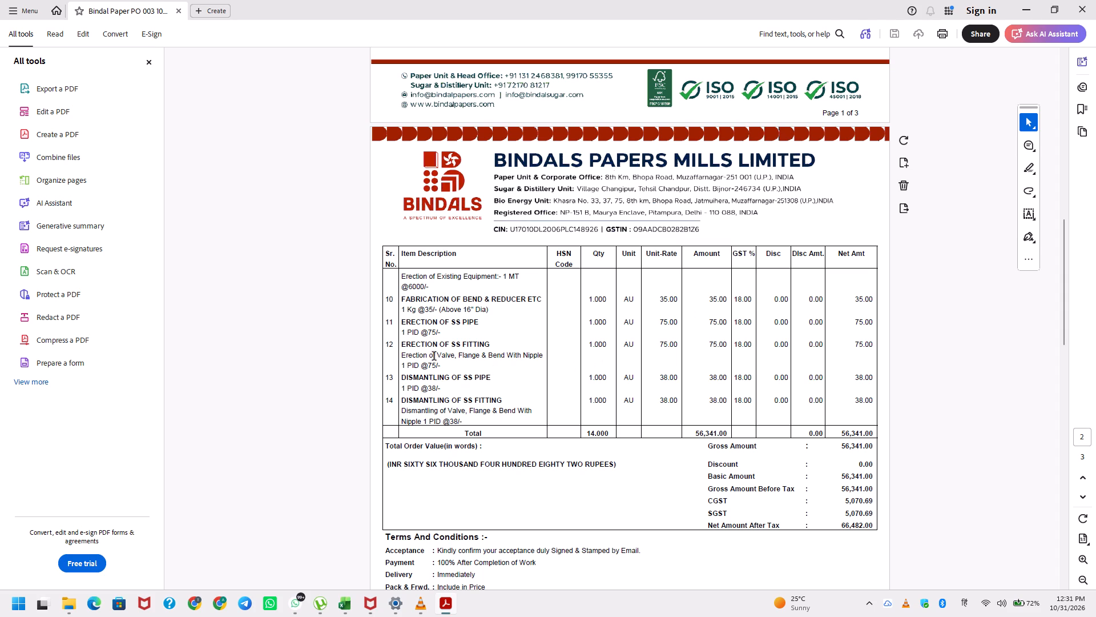
click(452, 355)
click(477, 326)
click(445, 359)
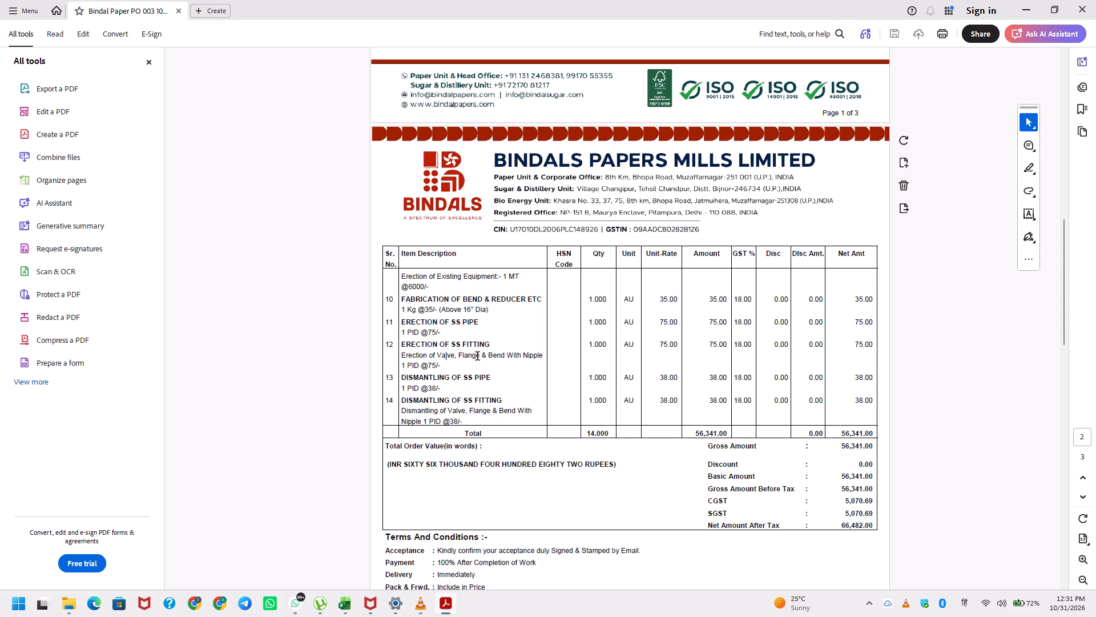
click(489, 358)
click(507, 359)
Switch to the BINDALS workbook and compare the 30.10.2026, 28.10.2026 and 29.10.2026 sheets' rates with the purchase order.
key(alt+Tab)
key(alt+Tab)
key(alt+Tab)
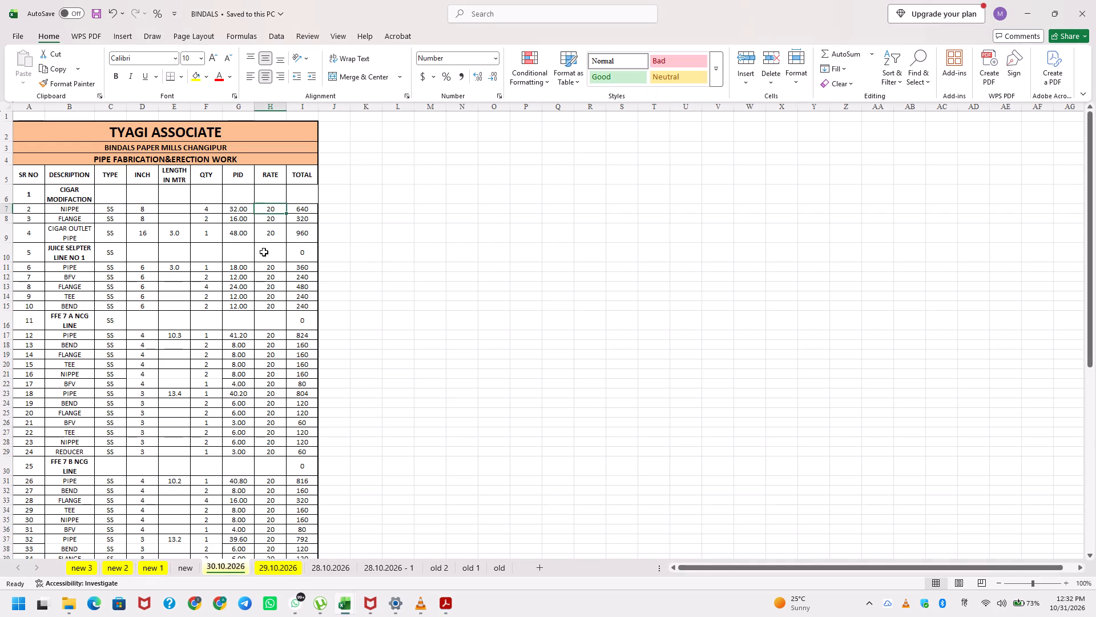
scroll(264, 252, down, 1)
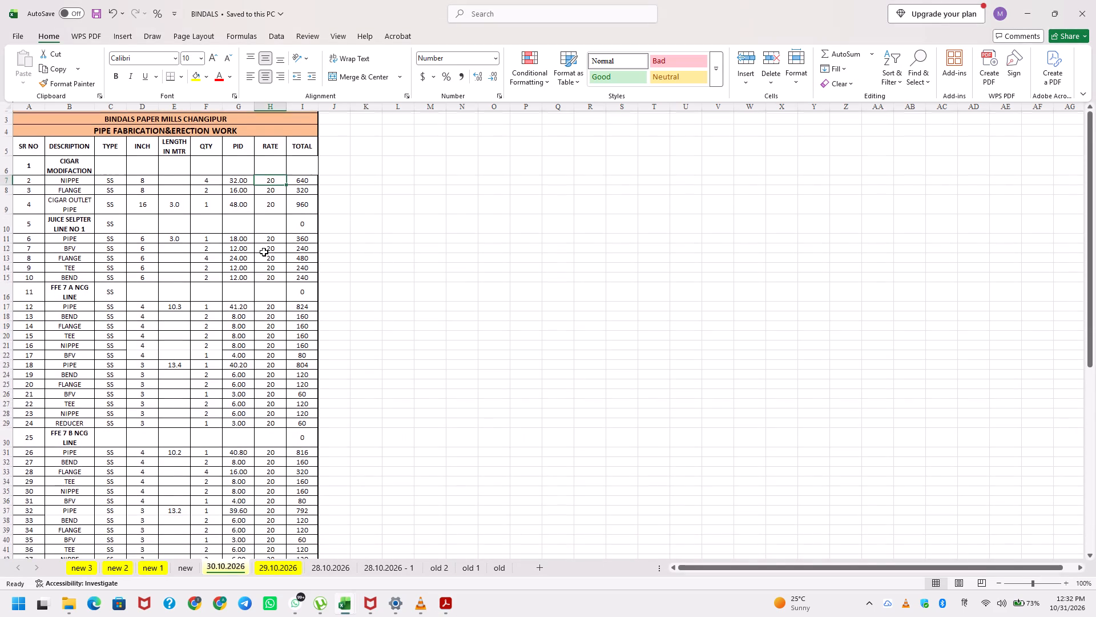
scroll(264, 252, down, 1)
click(256, 277)
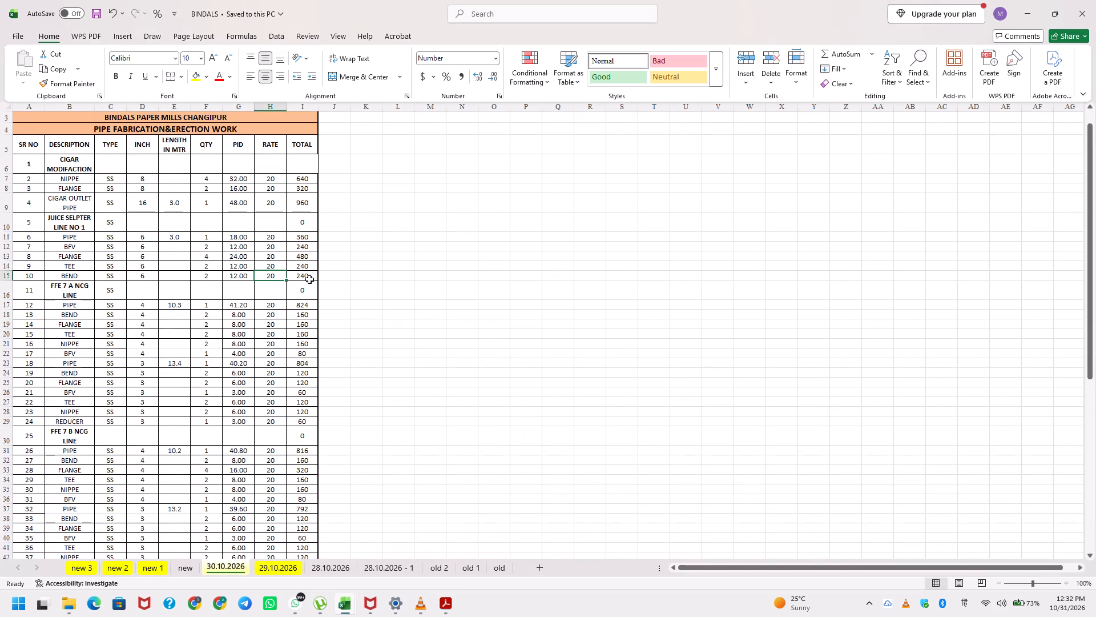
click(334, 559)
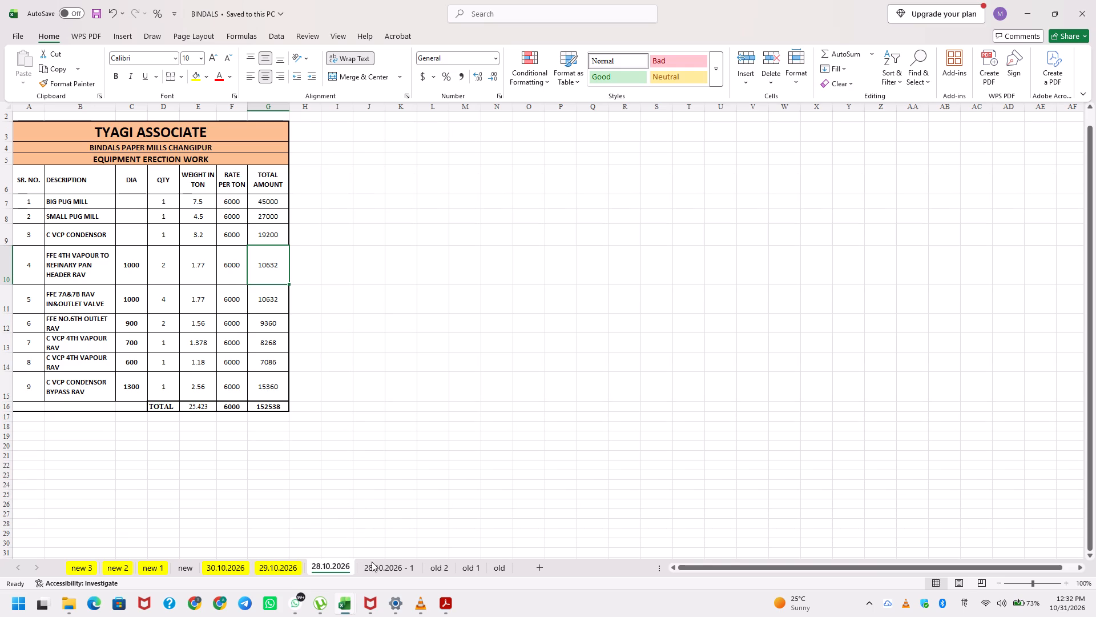
click(268, 573)
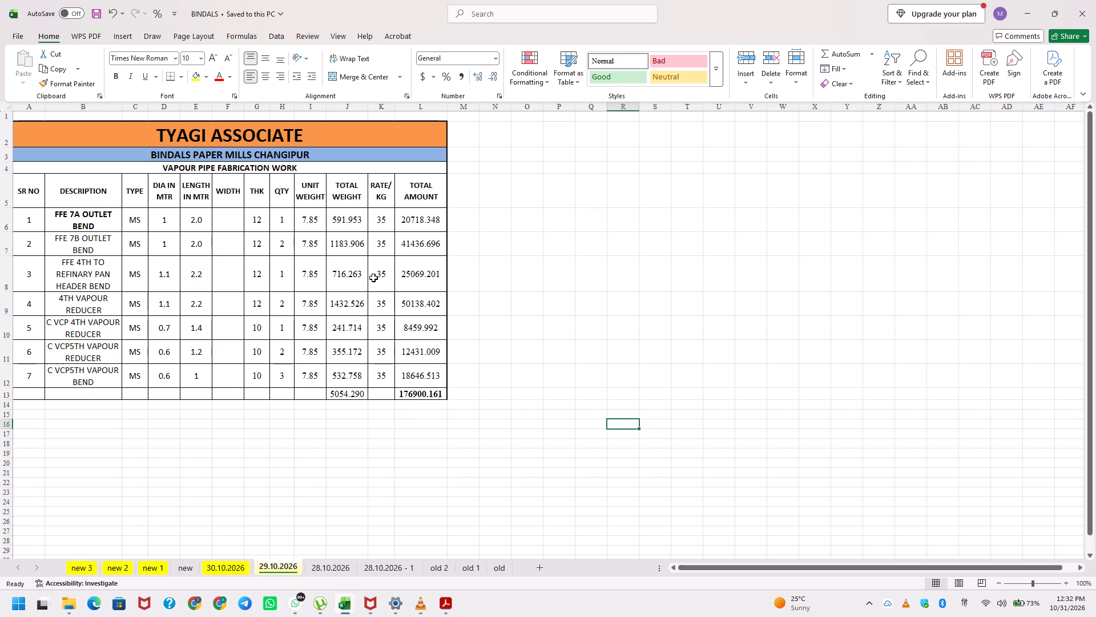
click(236, 572)
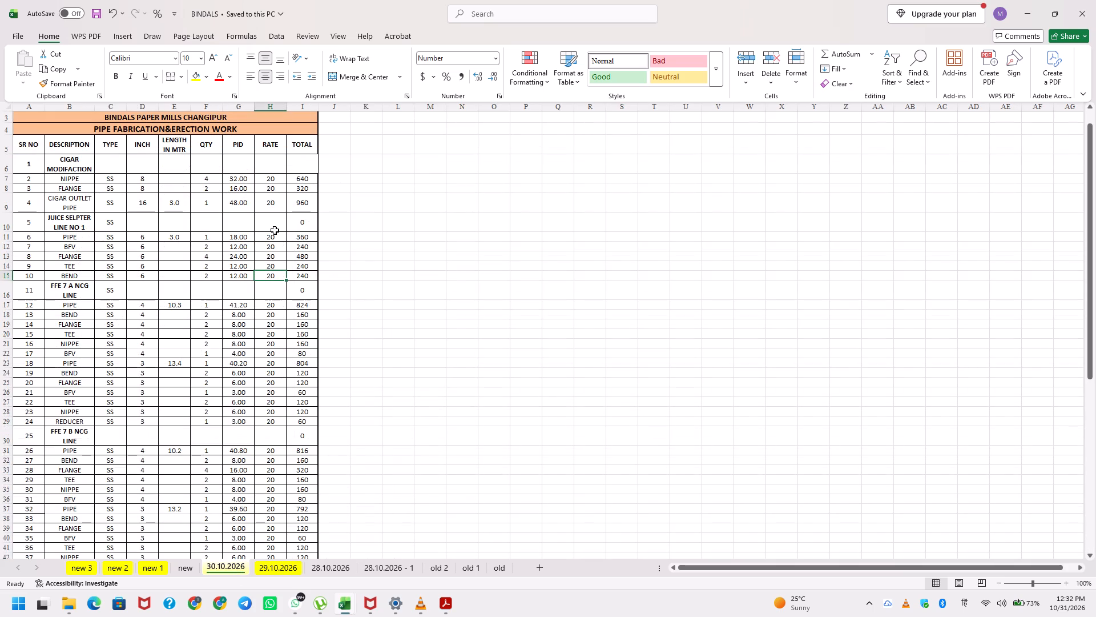
key(alt+Tab)
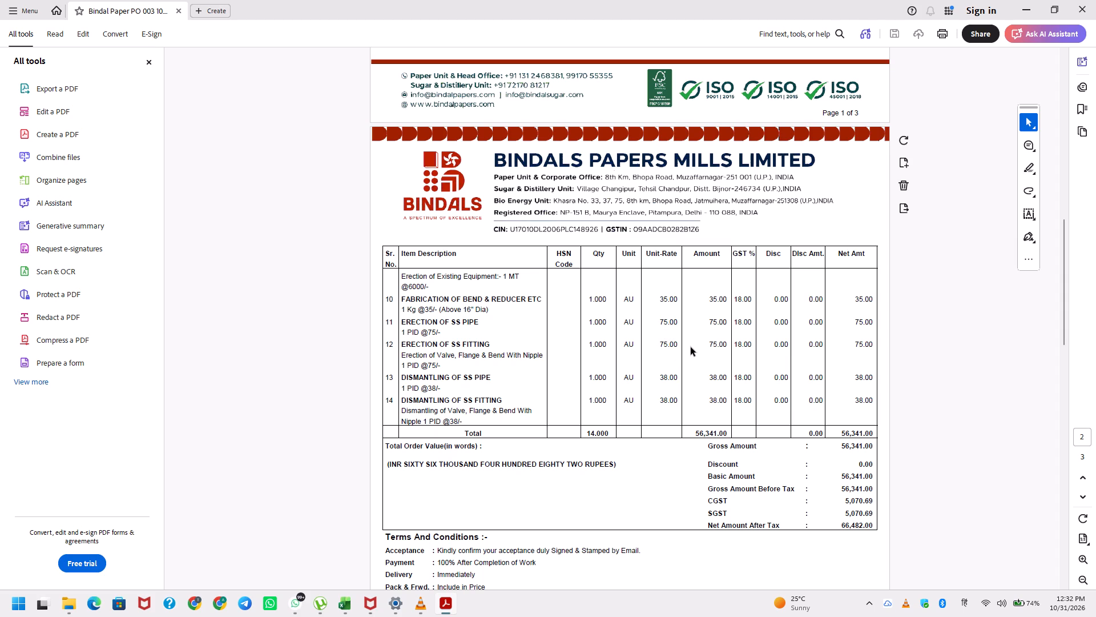
key(alt+Tab)
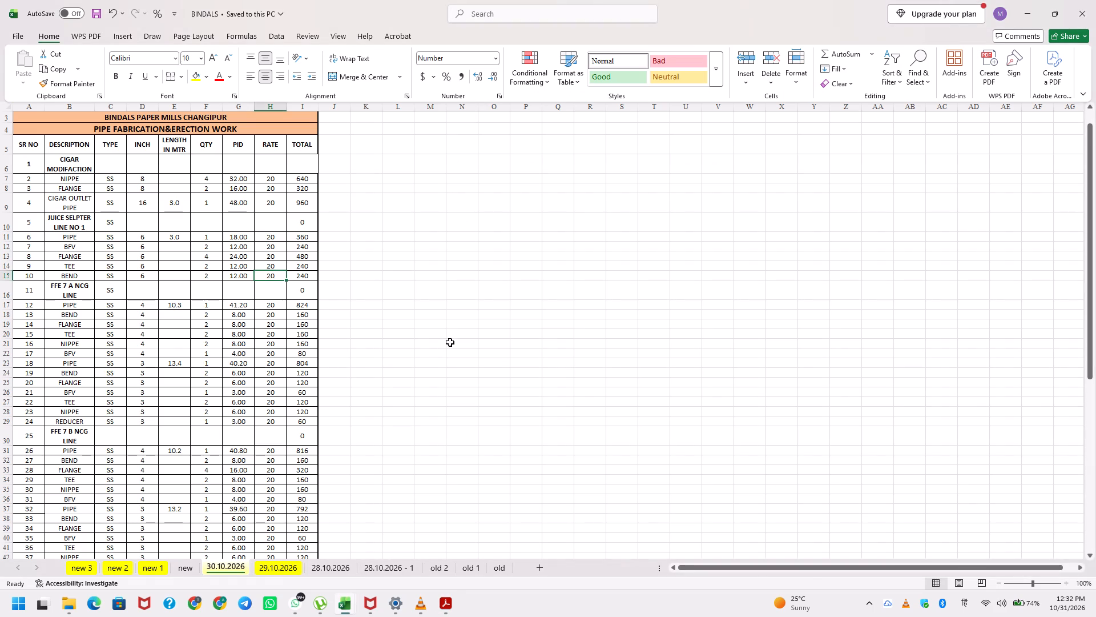
In the BINDALS workbook's 30.10.2026 sheet, set the rate to 75 for the cigar modification nipple, flange and outlet pipe rows.
click(260, 177)
text(75)
key(Return)
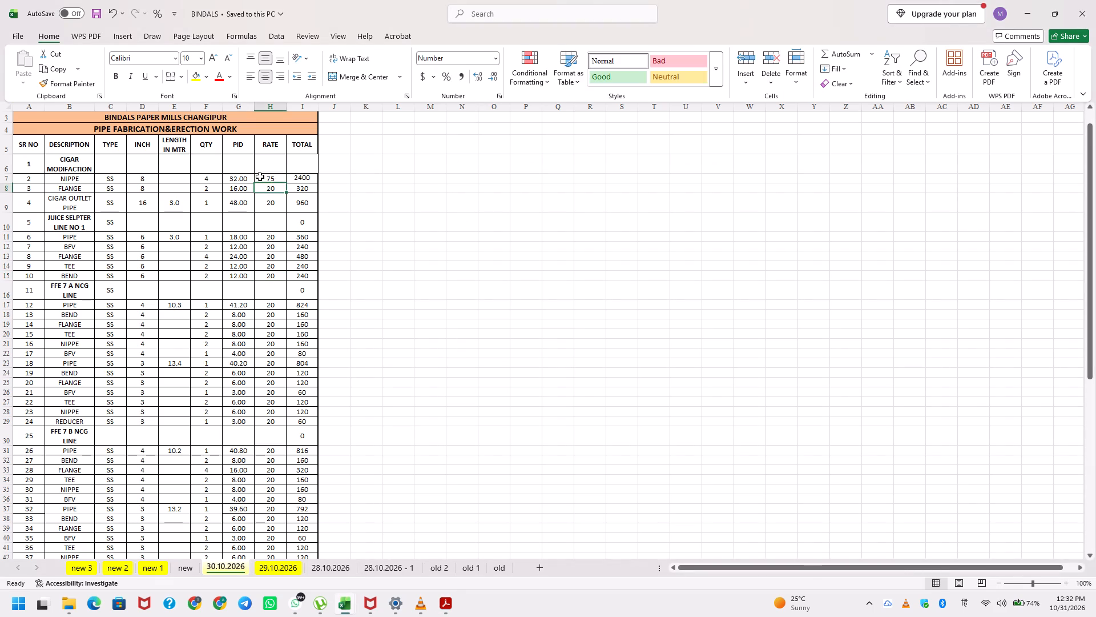
key(ctrl+d)
key(ctrl+c)
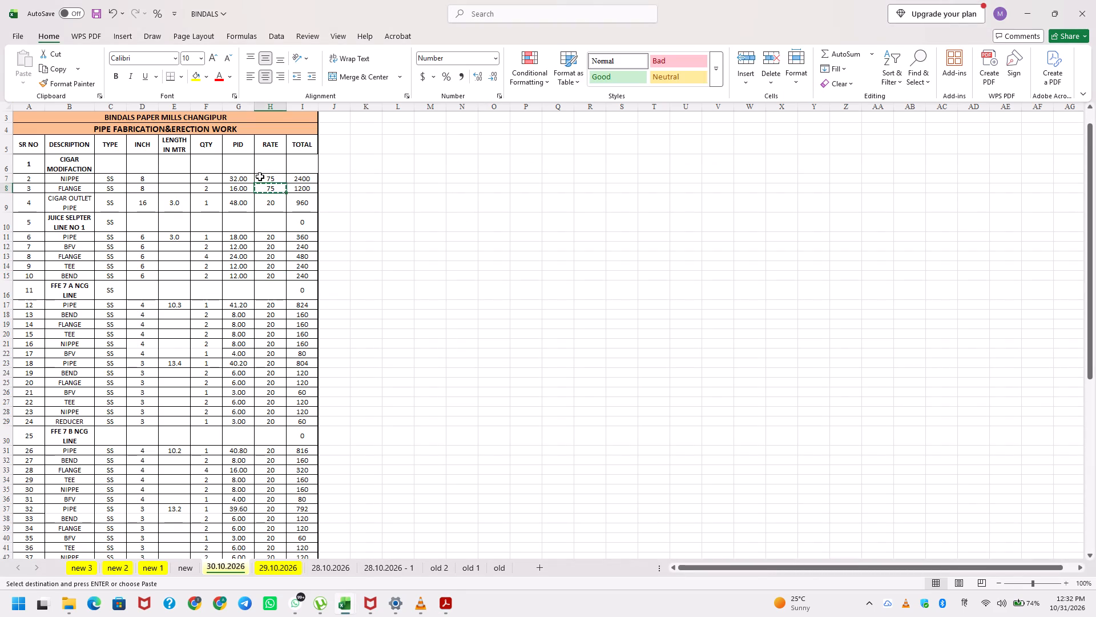
key(Down)
key(Down)
key(Up)
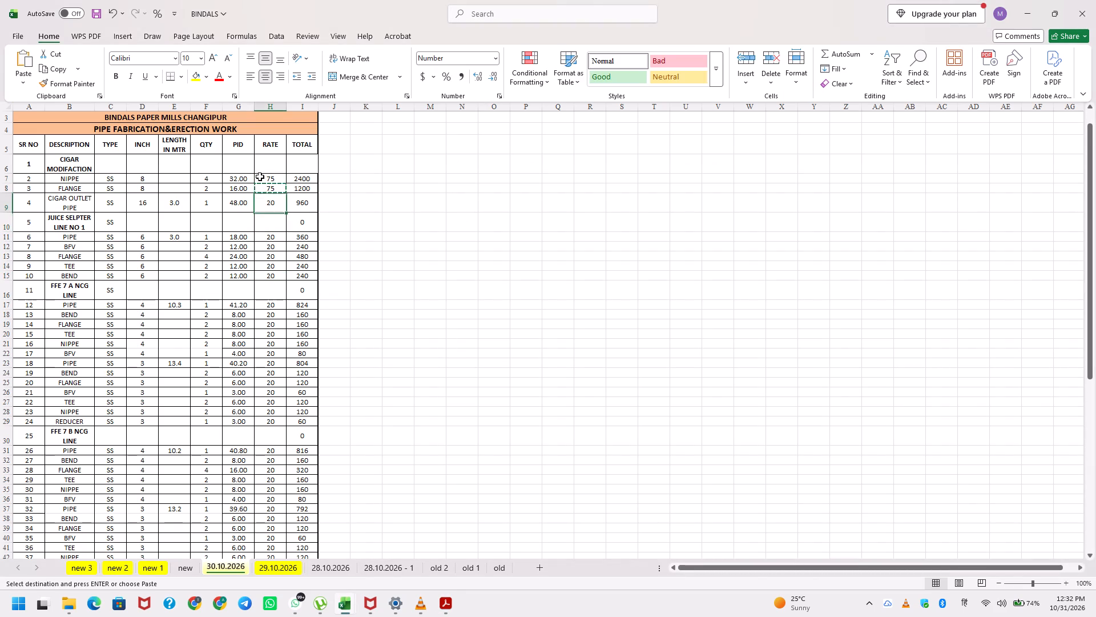
key(ctrl+v)
Apply the copied rate of 75 to all JUICE SELPTER LINE NO 1 and FFE 7 A NCG LINE items.
key(Down)
key(Down)
key(ctrl+shift+Down)
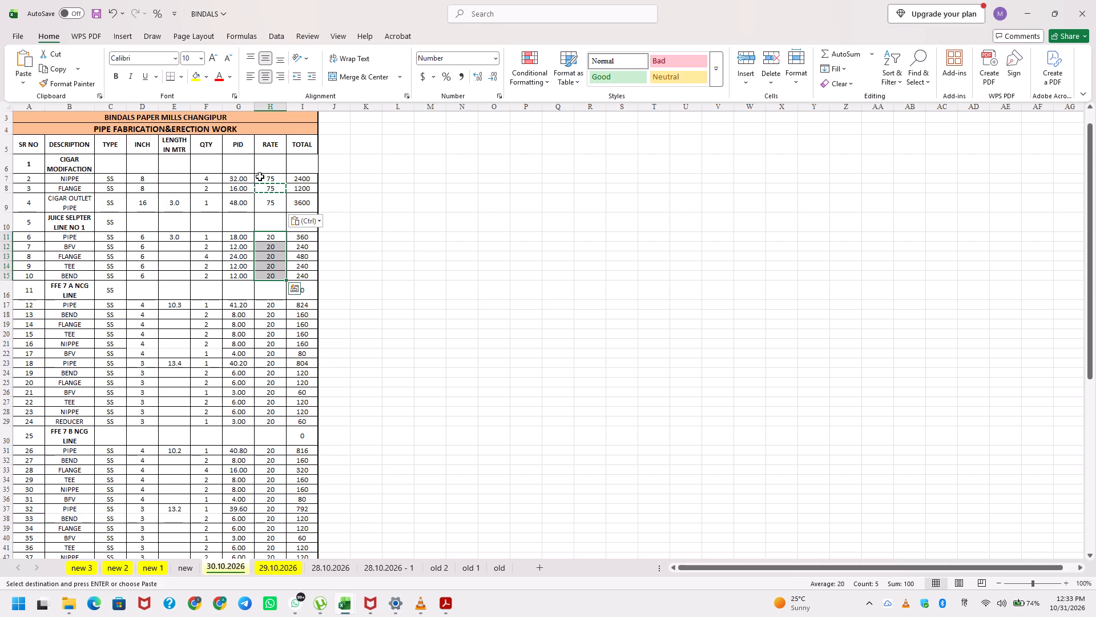
key(ctrl+v)
key(ctrl+Down)
key(Down)
key(Down)
key(ctrl+shift+Down)
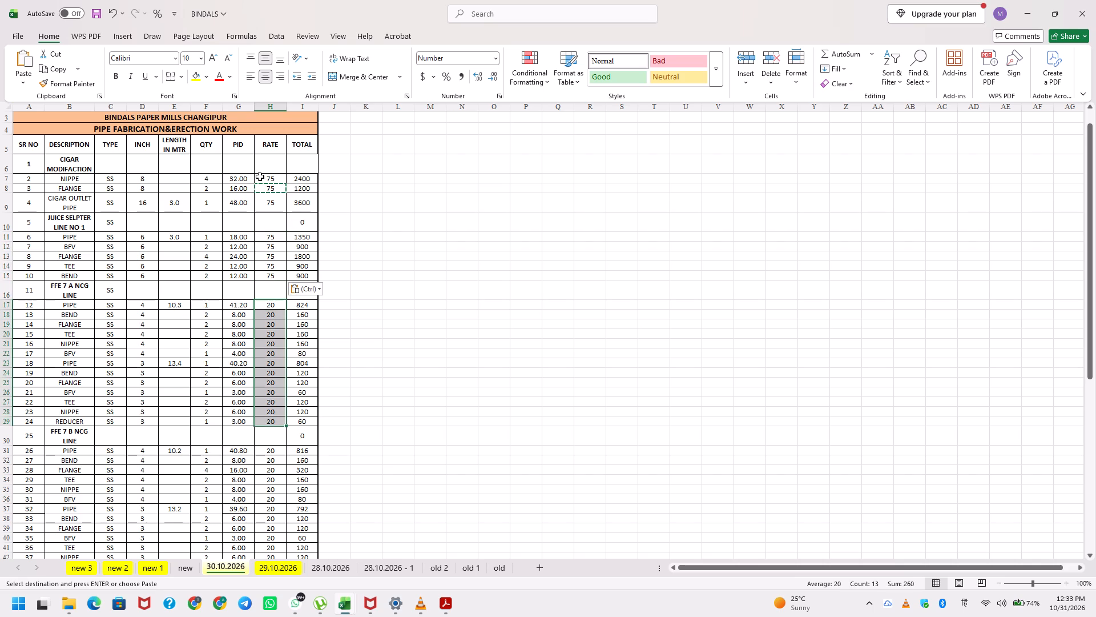
key(ctrl+v)
Apply the same rate of 75 to all items under FFE 7 B NCG LINE.
key(ctrl+Down)
key(Down)
key(Down)
key(ctrl+shift+Down)
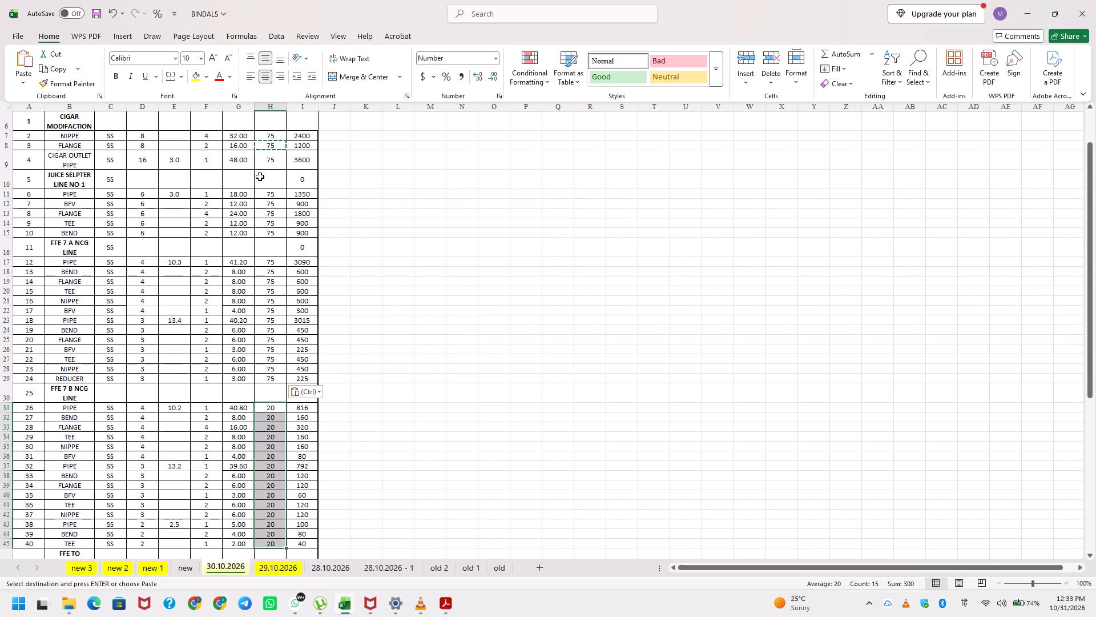
key(ctrl+v)
Apply the rate of 75 to all items in both FFE TO CONDANCER NCG sections, FFE 7 A and FFE 7B.
key(ctrl+Down)
key(Down)
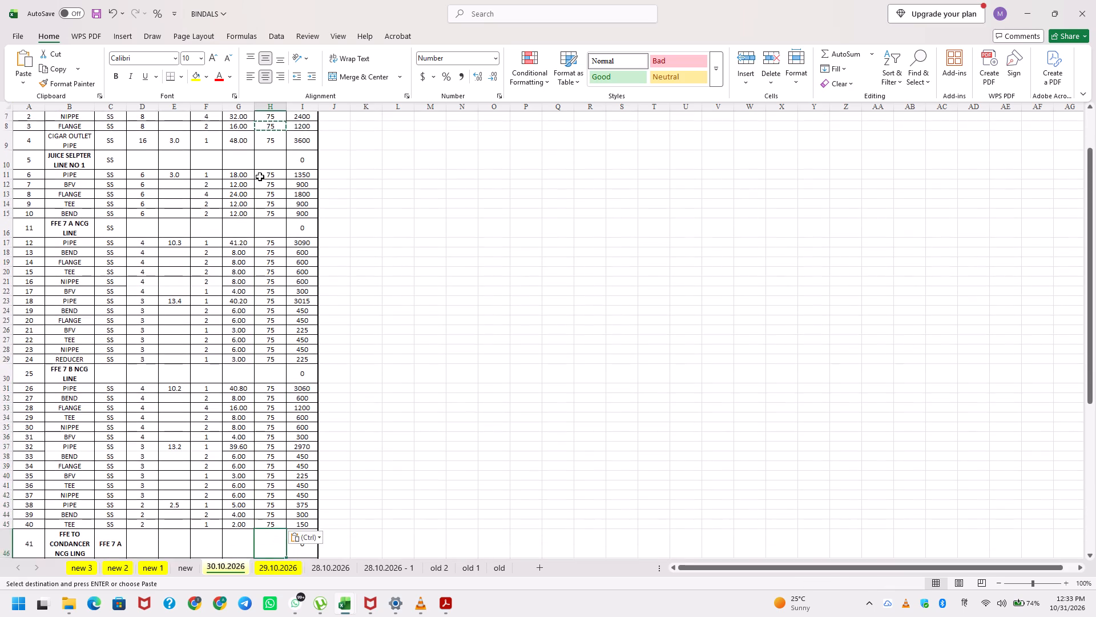
key(Down)
key(ctrl+shift+Down)
key(ctrl+v)
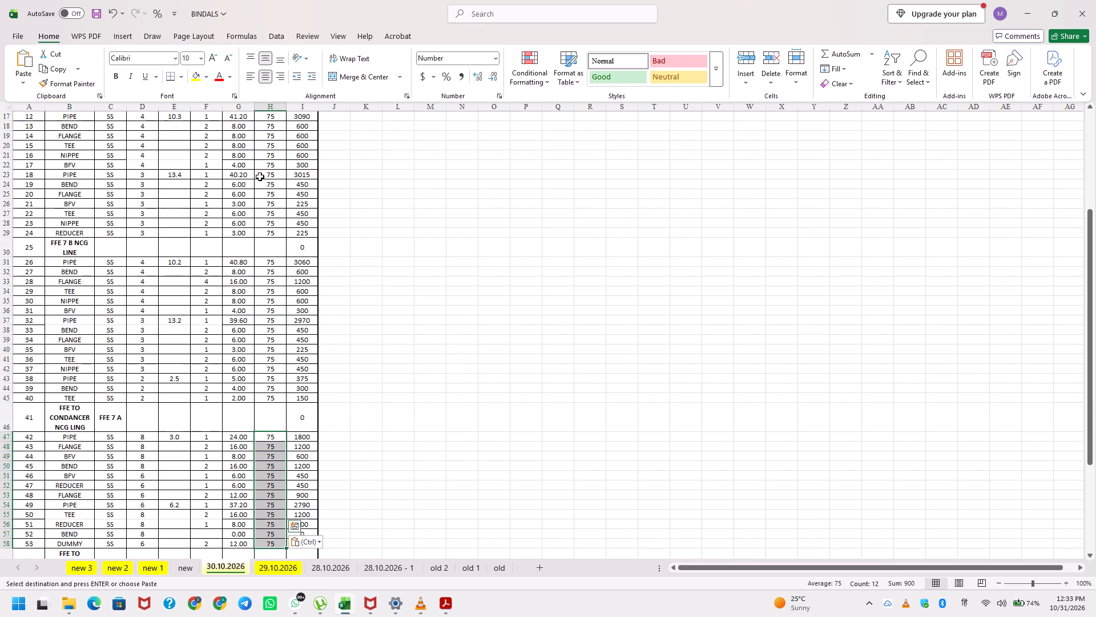
key(ctrl+Down)
key(ctrl+Down)
key(ctrl+shift+Down)
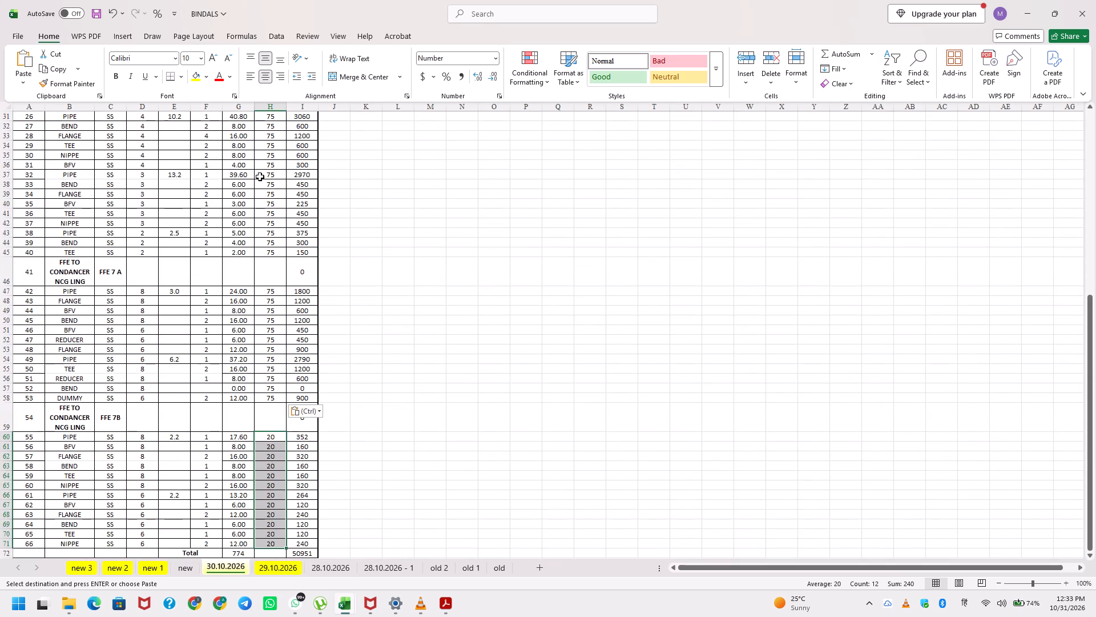
key(ctrl+v)
Save the workbook with the updated pipe erection rates.
key(ctrl+Down)
key(Down)
key(Down)
key(Down)
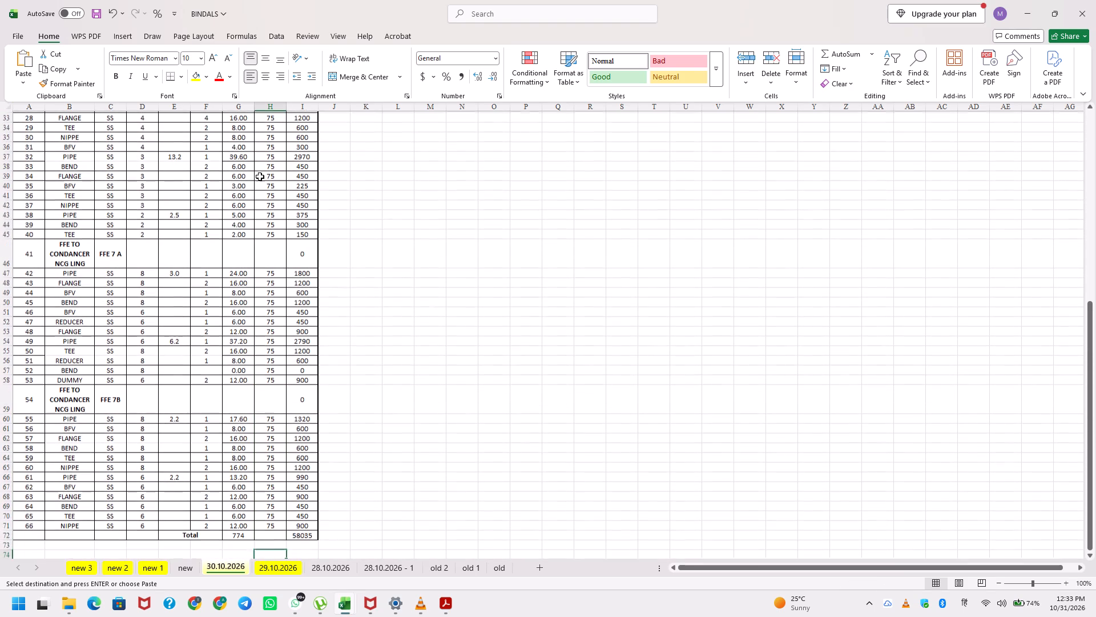
key(Up)
key(Up)
key(Escape)
key(ctrl+s)
key(ctrl+s)
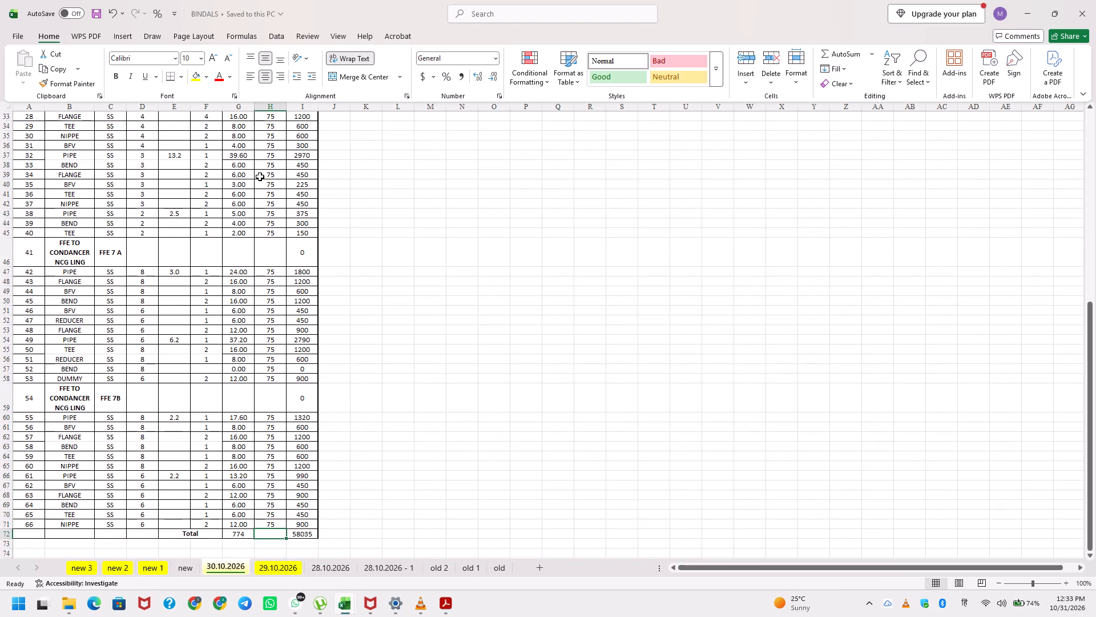
Check the updated rates and totals across the sections of the 30.10.2026 sheet.
key(Left)
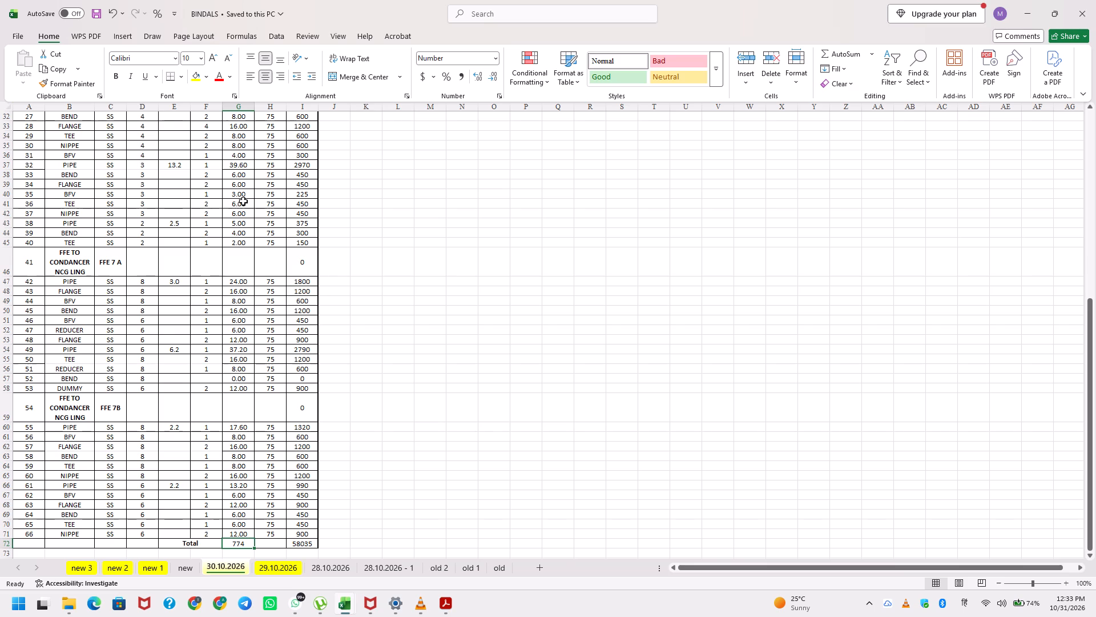
scroll(243, 201, up, 4)
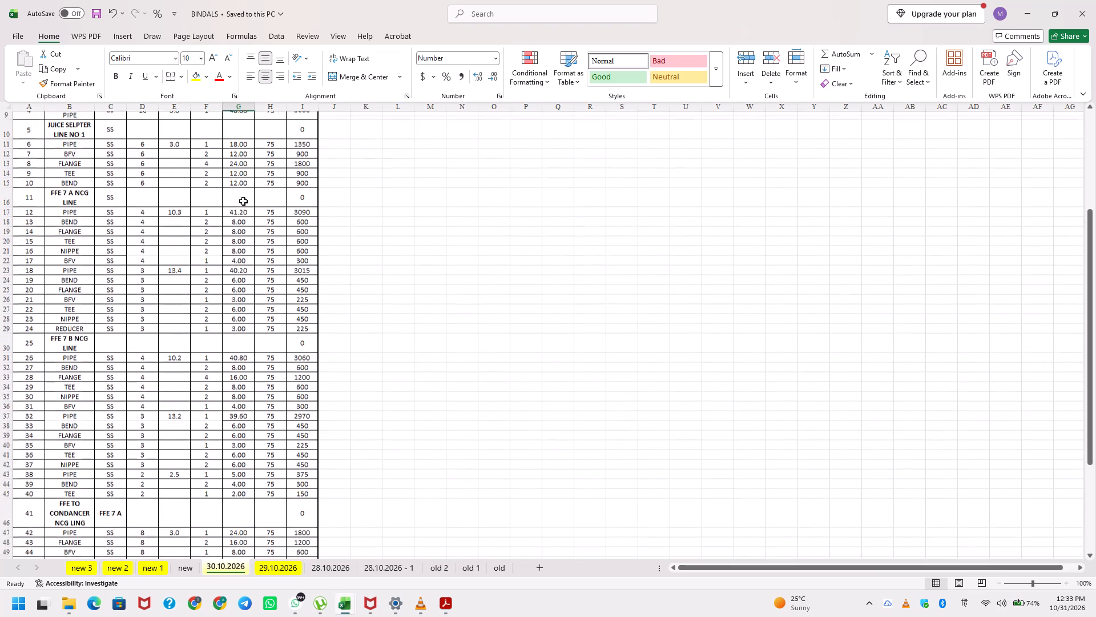
scroll(243, 201, up, 2)
scroll(243, 201, down, 3)
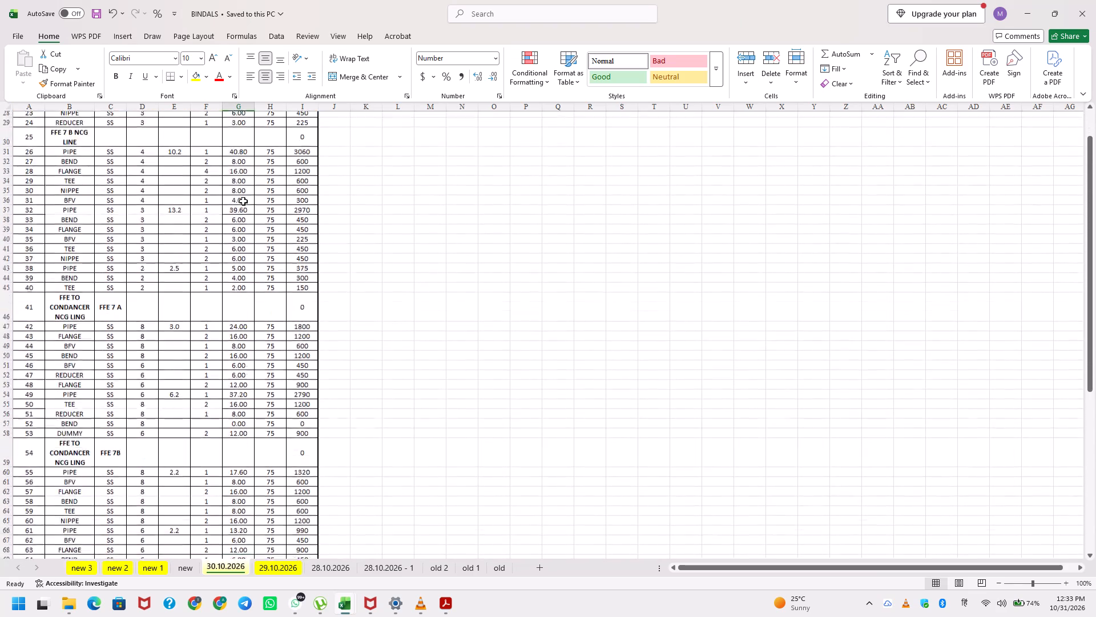
scroll(243, 201, down, 2)
scroll(243, 201, up, 5)
Save the BINDALS workbook again.
key(ctrl+s)
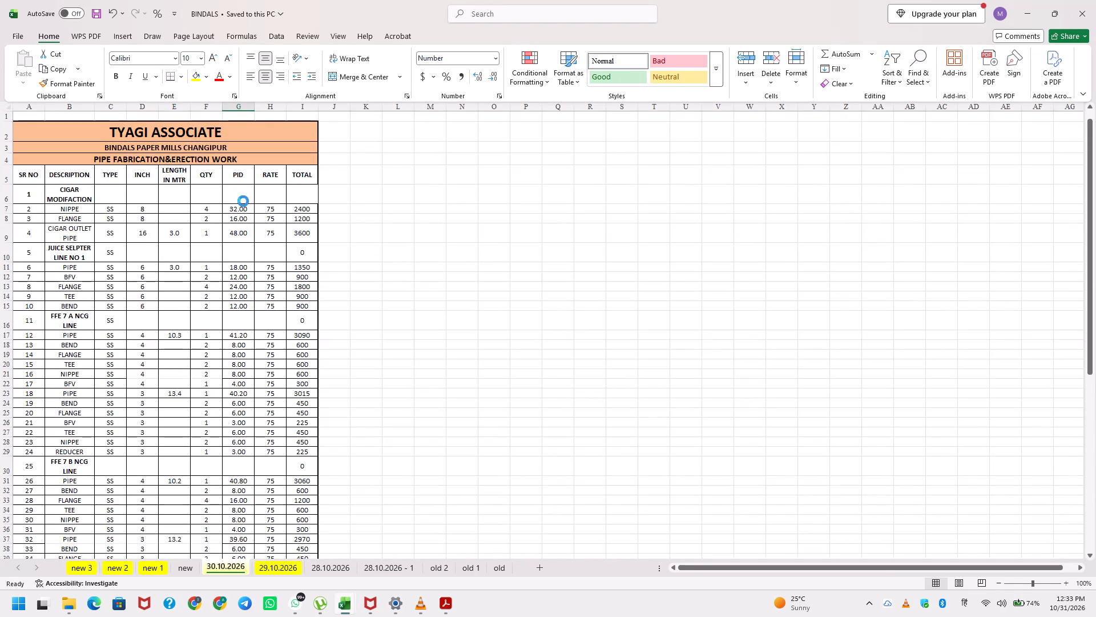
key(ctrl+s)
key(ctrl+s)
Review the 30.10.2026 sheet's PID, rate and total columns from the header down to the Total row.
scroll(252, 250, down, 1)
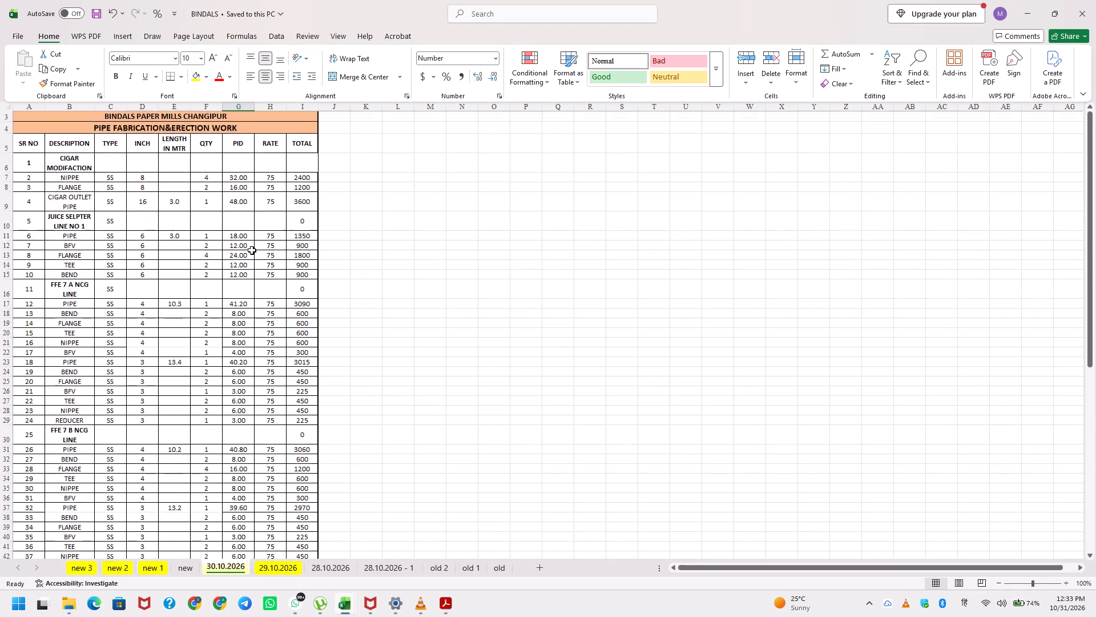
scroll(252, 250, down, 2)
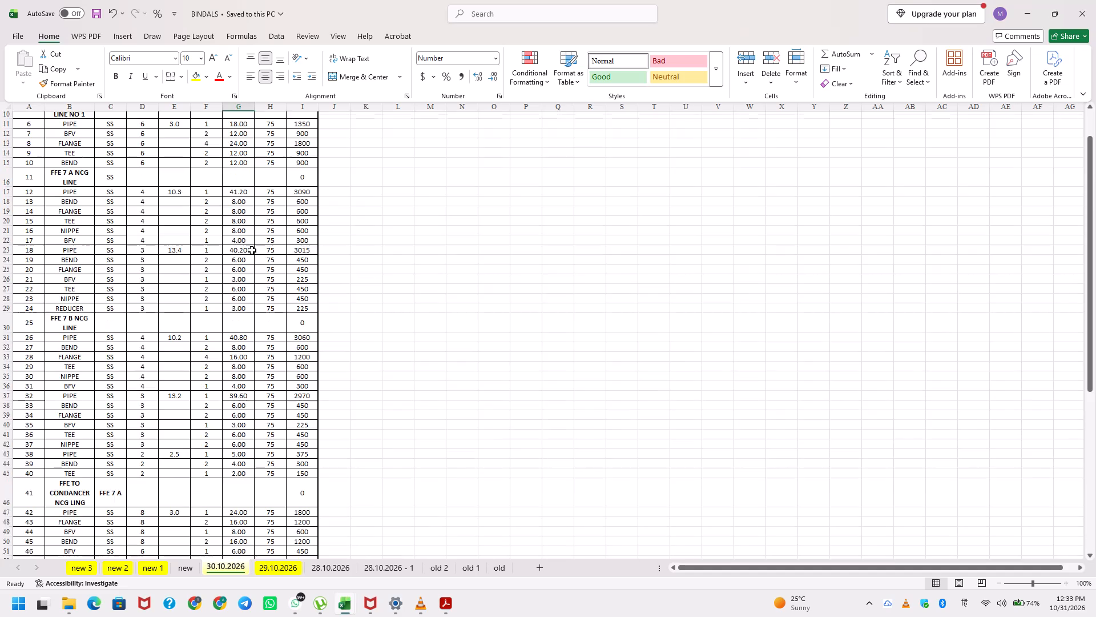
scroll(252, 250, down, 1)
scroll(288, 289, down, 2)
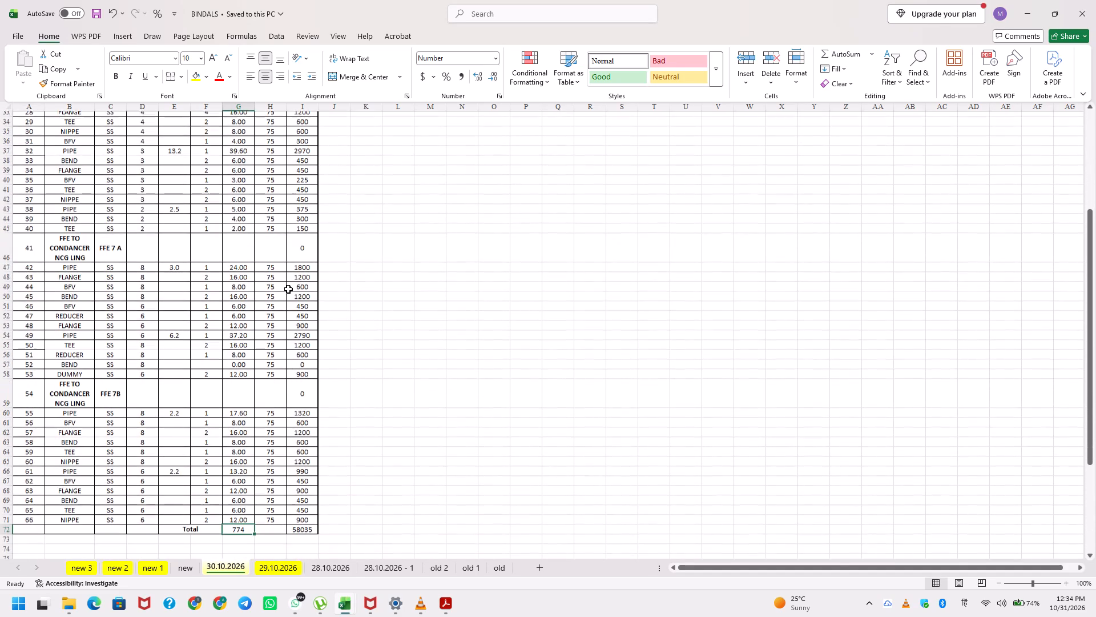
scroll(288, 289, down, 1)
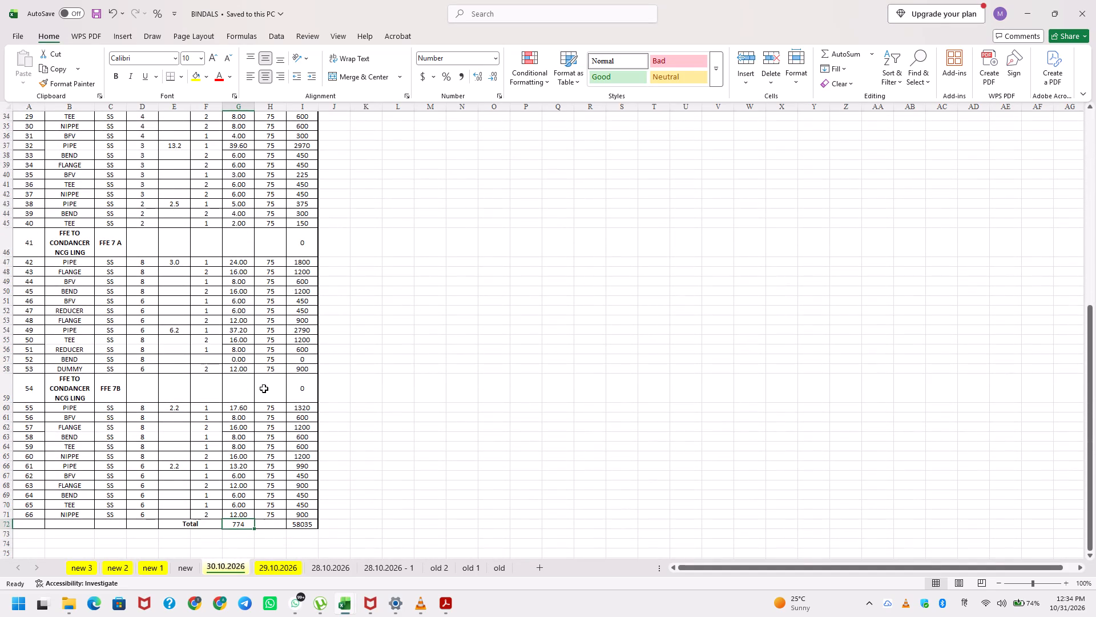
Save the BINDALS workbook.
key(ctrl+s)
key(ctrl+s)
Format the PID values of all item rows above the Total row in the 30.10.2026 sheet to show no decimals.
key(Up)
key(ctrl+shift+Up)
key(ctrl+shift+Up)
key(ctrl+shift+Up)
key(ctrl+shift+Up)
key(ctrl+shift+Up)
key(ctrl+shift+Up)
key(ctrl+shift+Up)
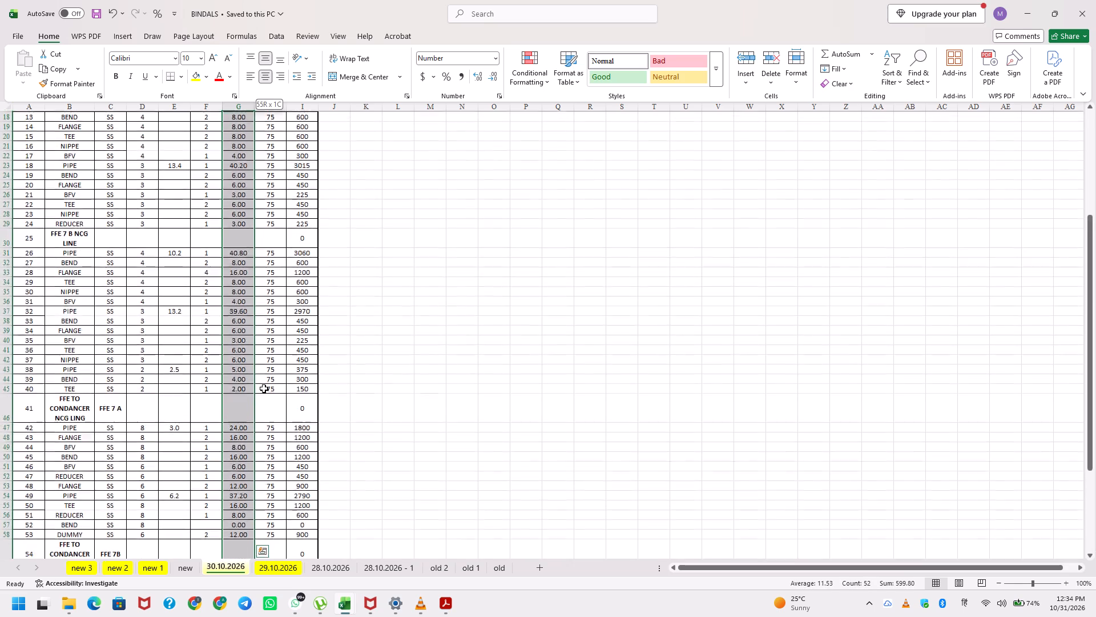
key(ctrl+shift+Up)
key(ctrl+shift+Up)
key(ctrl+shift+Up)
key(ctrl+shift+Up)
key(ctrl+shift+Up)
key(ctrl+shift+Up)
key(ctrl+shift+Up)
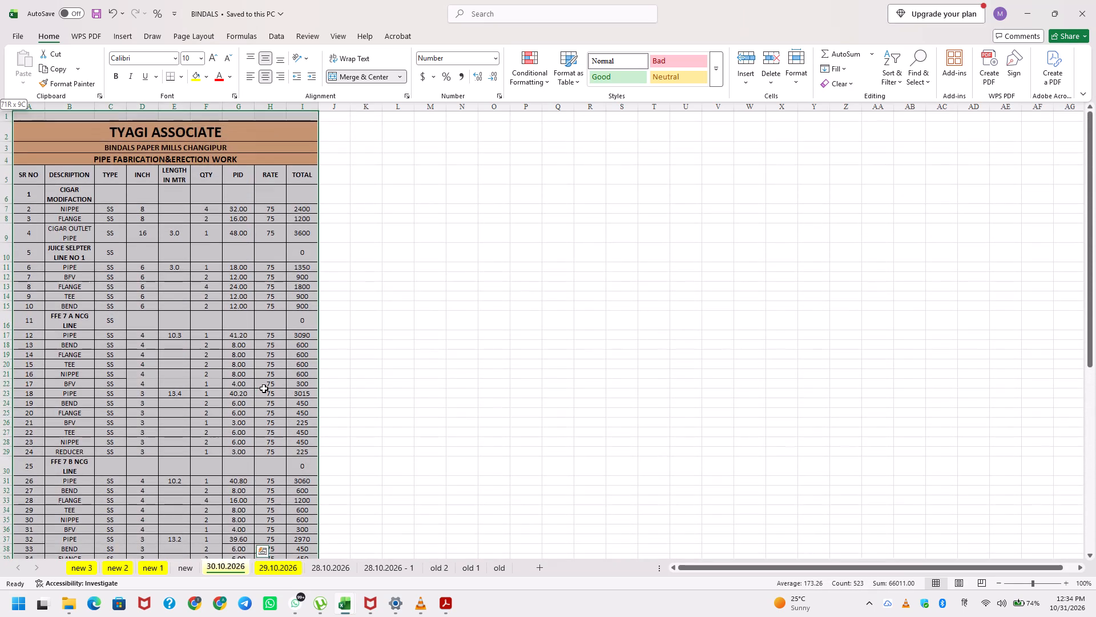
key(ctrl+shift+Down)
key(shift+Down)
key(shift+Right)
key(shift+Right)
key(shift+Right)
key(shift+Right)
key(shift+Right)
key(shift+Right)
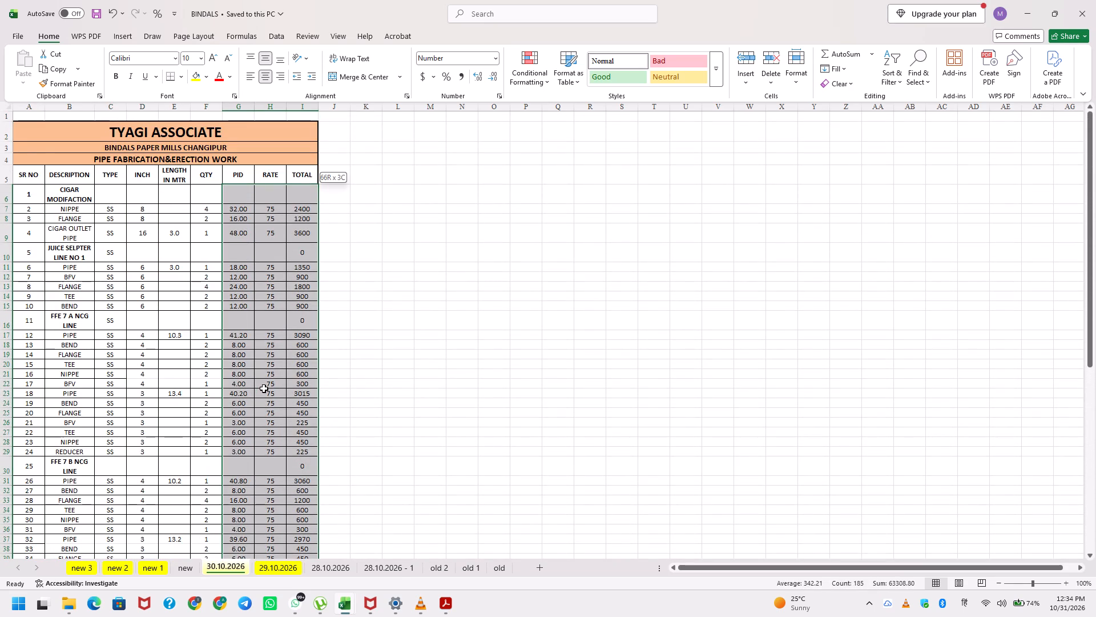
key(shift+Left)
key(shift+Left)
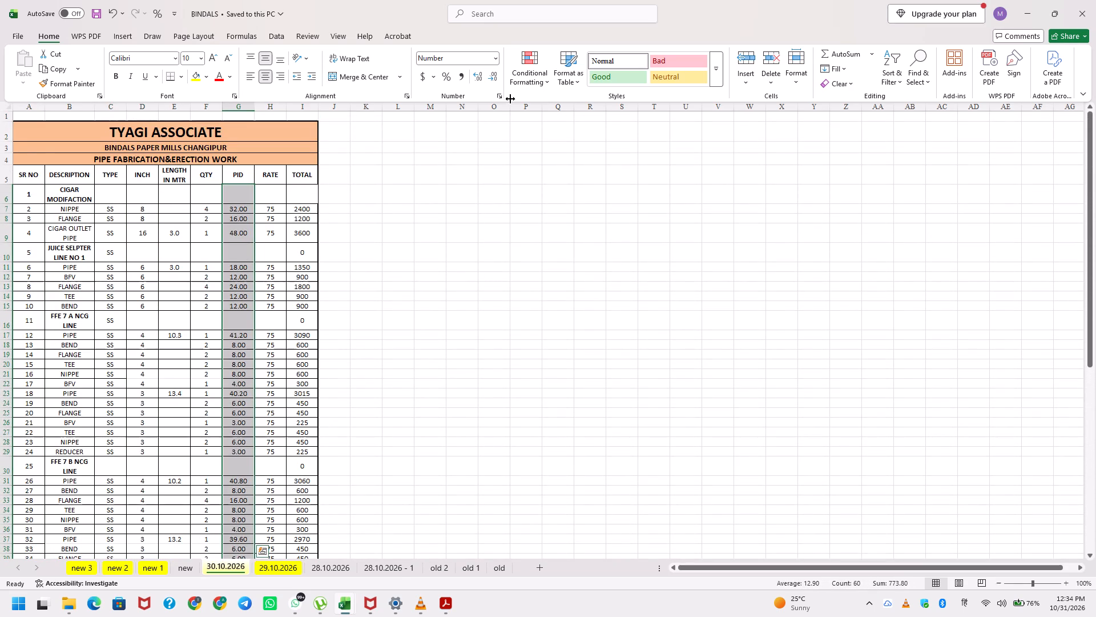
click(498, 79)
click(498, 79)
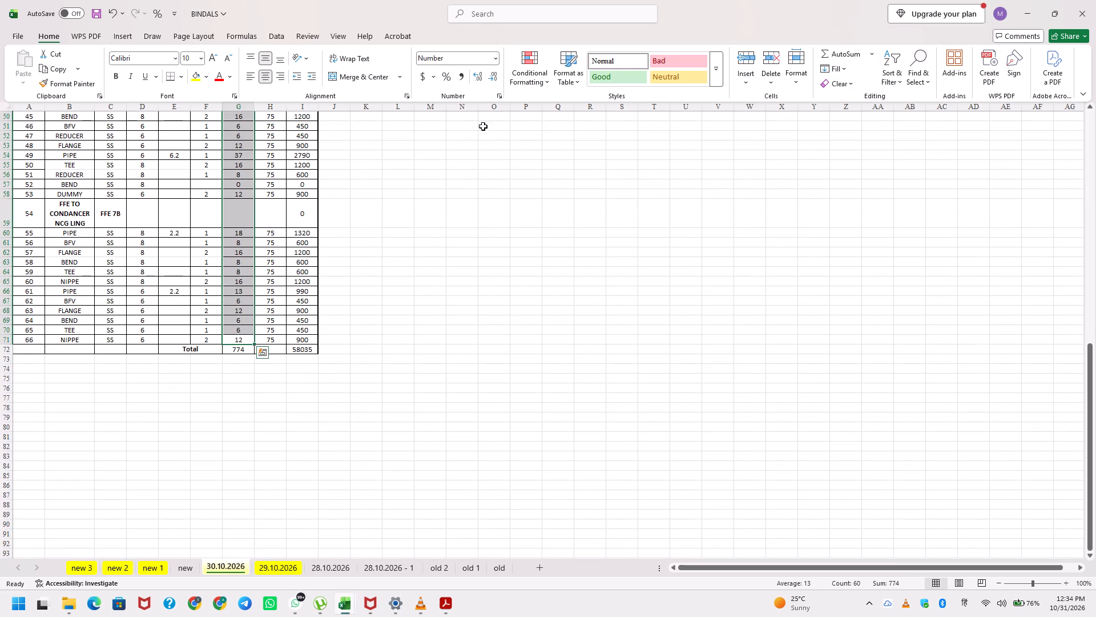
click(436, 235)
Save the workbook with the whole-number PID formatting.
key(ctrl+s)
key(ctrl+s)
key(ctrl+s)
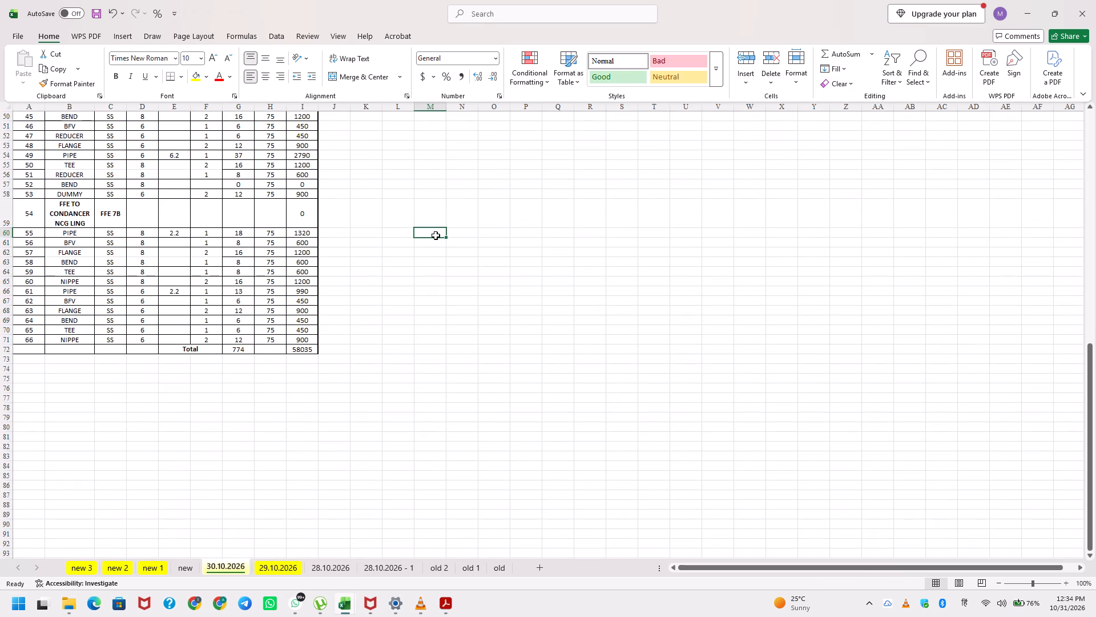
Select the 30.10.2026 table from its title to below the Total row and look through its print preview pages.
key(Left)
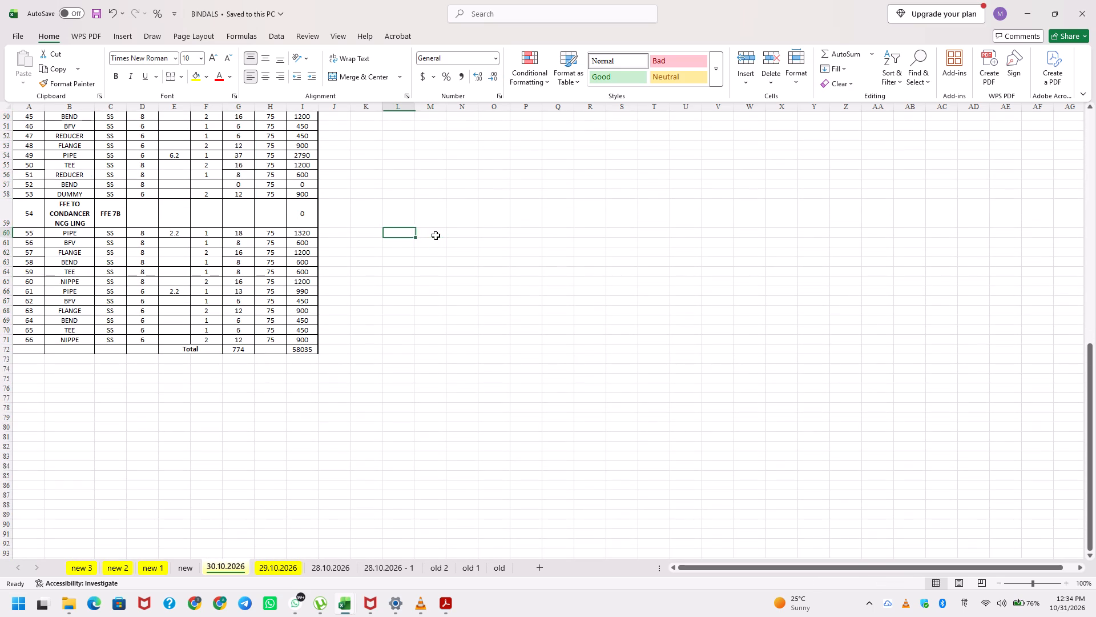
key(Left)
key(ctrl+Left)
key(Down)
key(Down)
key(Down)
key(Down)
key(Down)
key(Down)
key(Down)
key(Down)
key(Down)
key(Down)
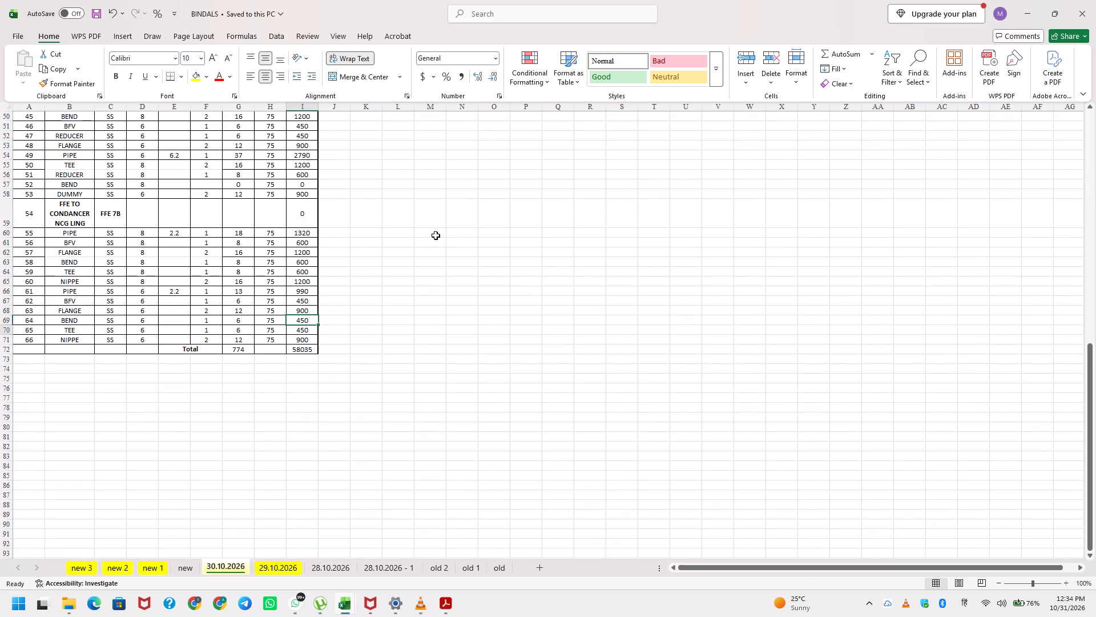
key(Down)
key(Down)
key(Down)
key(Right)
key(ctrl+shift+Up)
key(ctrl+shift+Left)
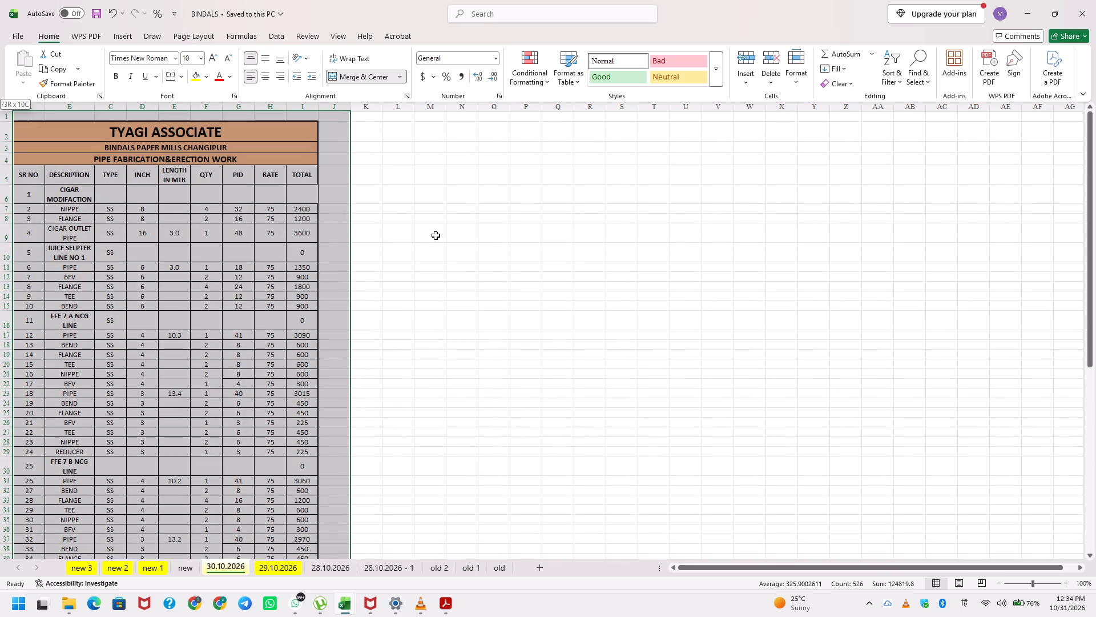
key(ctrl+p)
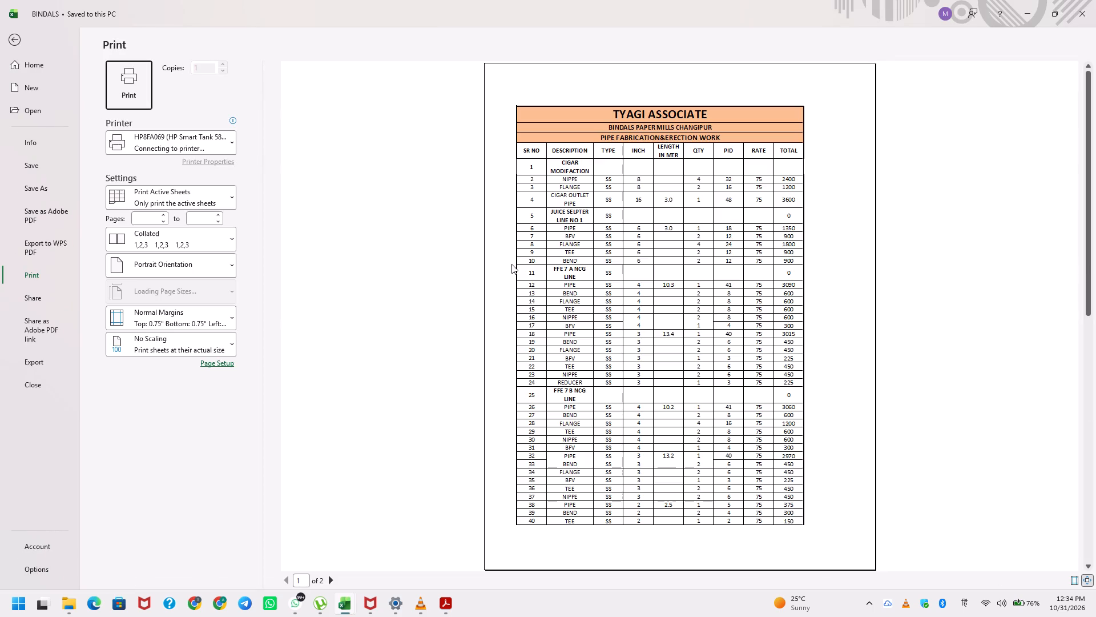
scroll(567, 405, down, 3)
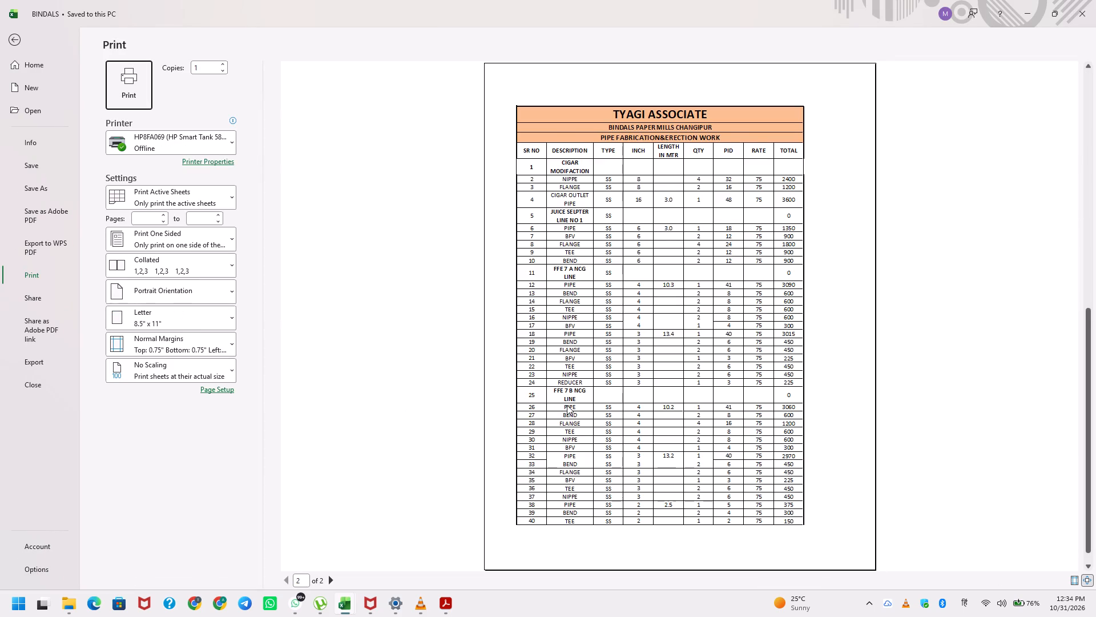
scroll(567, 405, down, 20)
scroll(567, 405, down, 12)
scroll(567, 405, up, 20)
scroll(567, 405, up, 12)
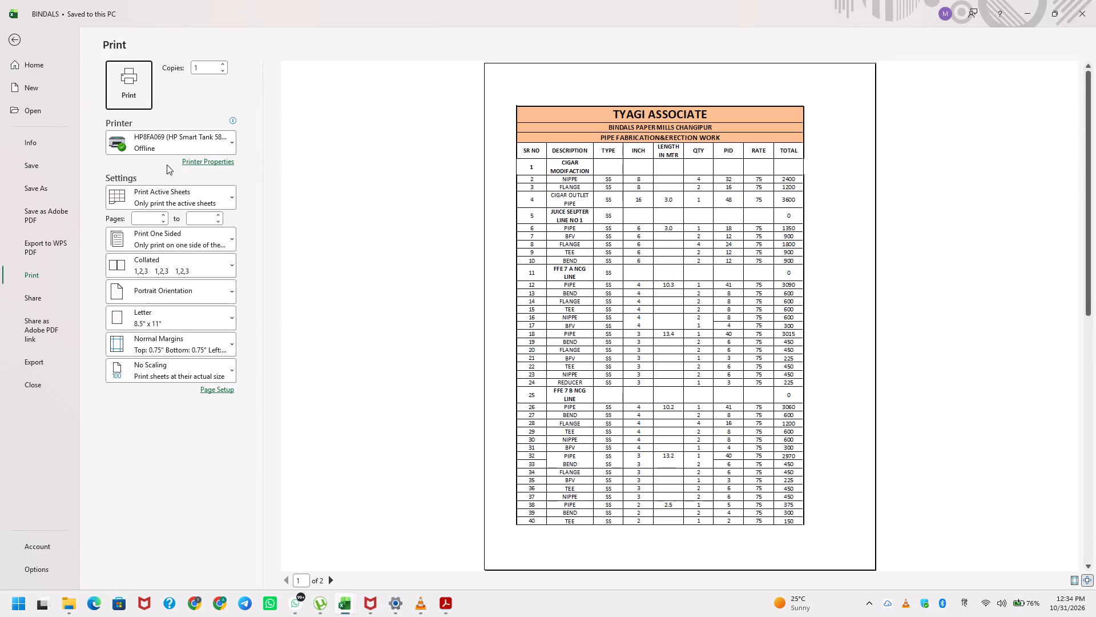
Set the print output to Microsoft Print to PDF and the paper size to A4.
click(163, 149)
click(171, 285)
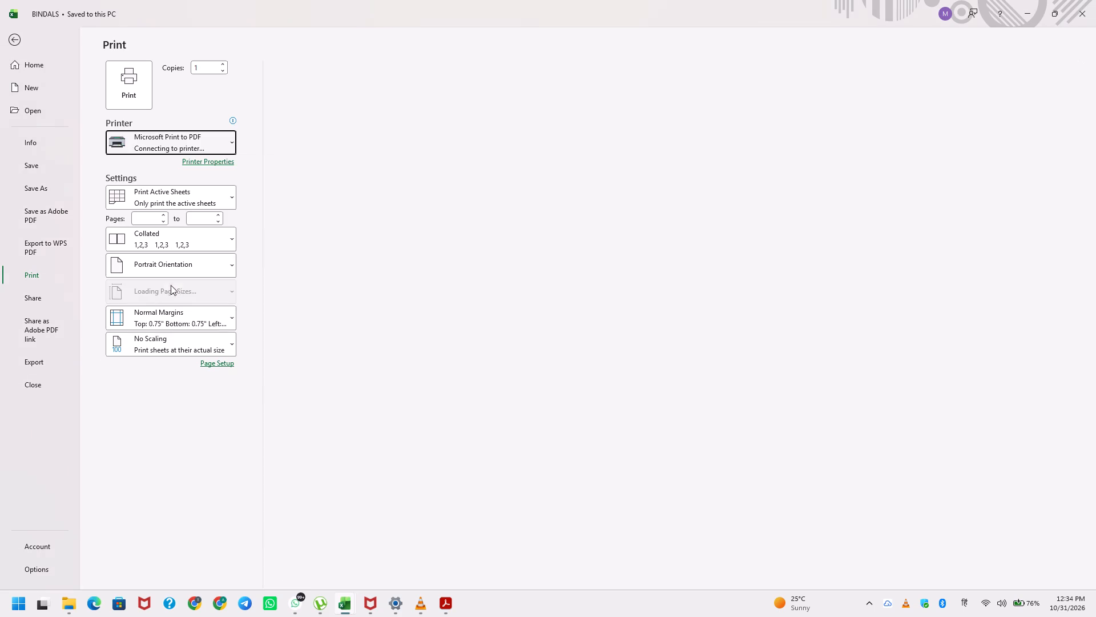
click(191, 290)
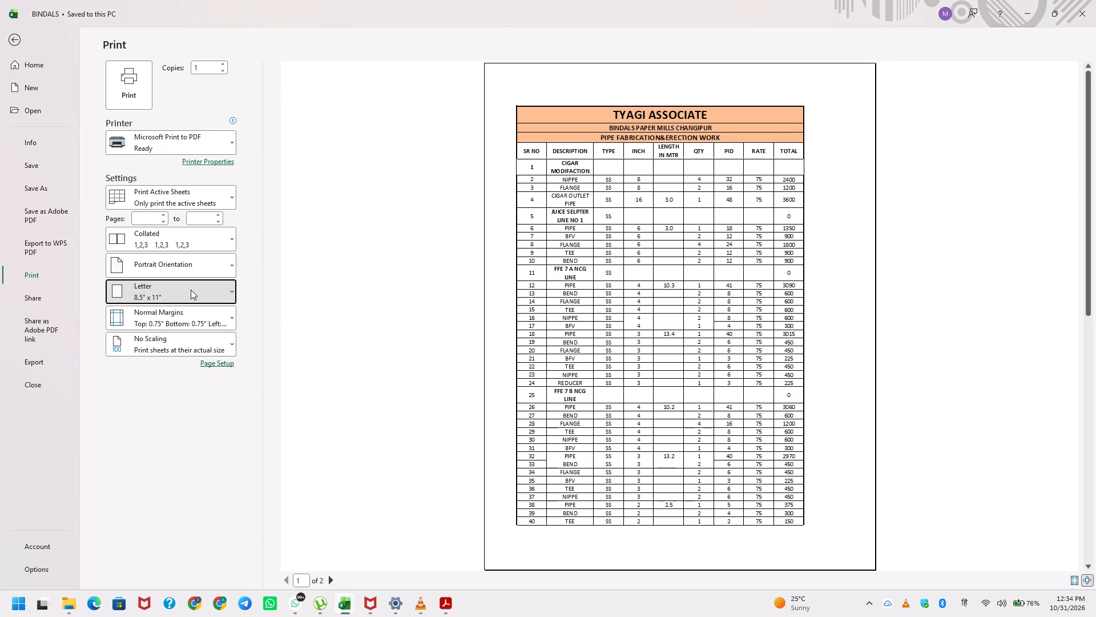
click(159, 484)
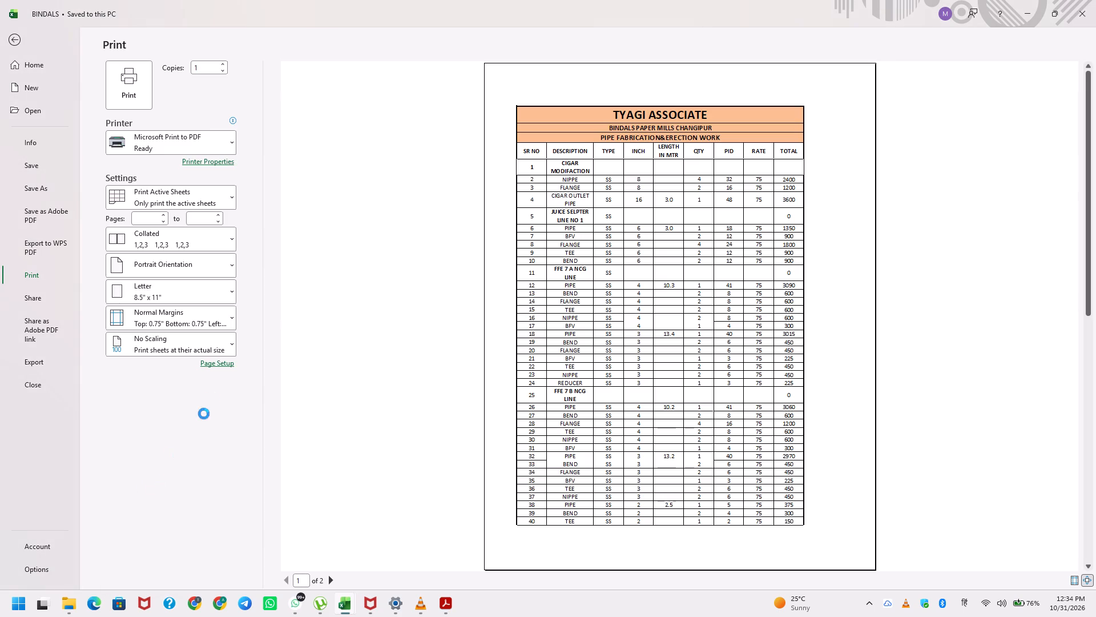
Set the page margins to 0.25 at top and bottom and 0.45 at right, and check both preview pages.
click(213, 368)
click(215, 366)
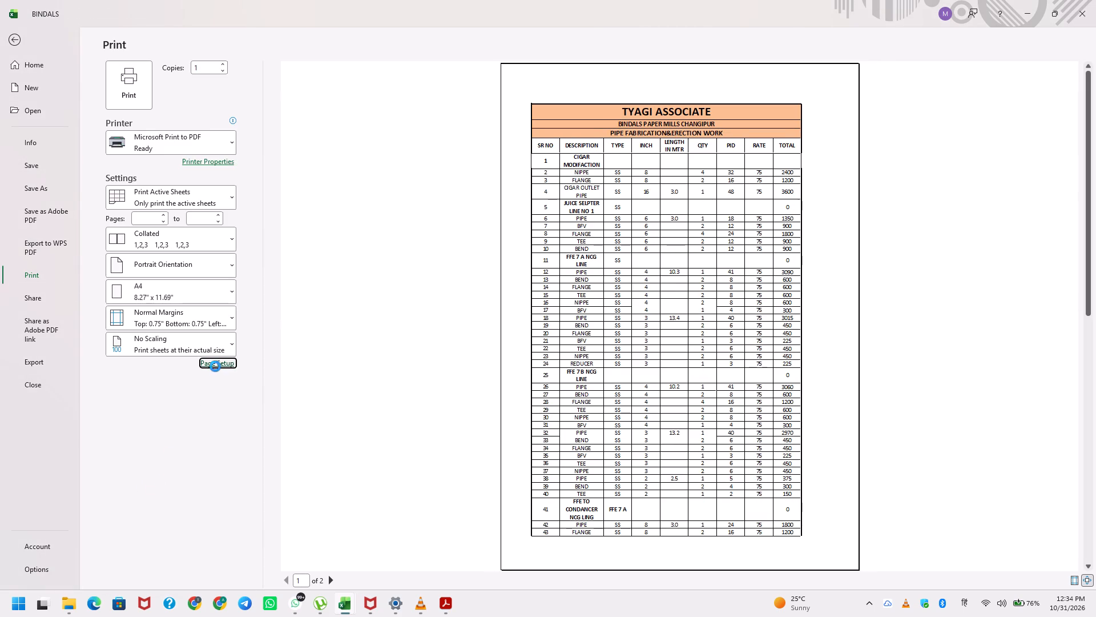
click(553, 320)
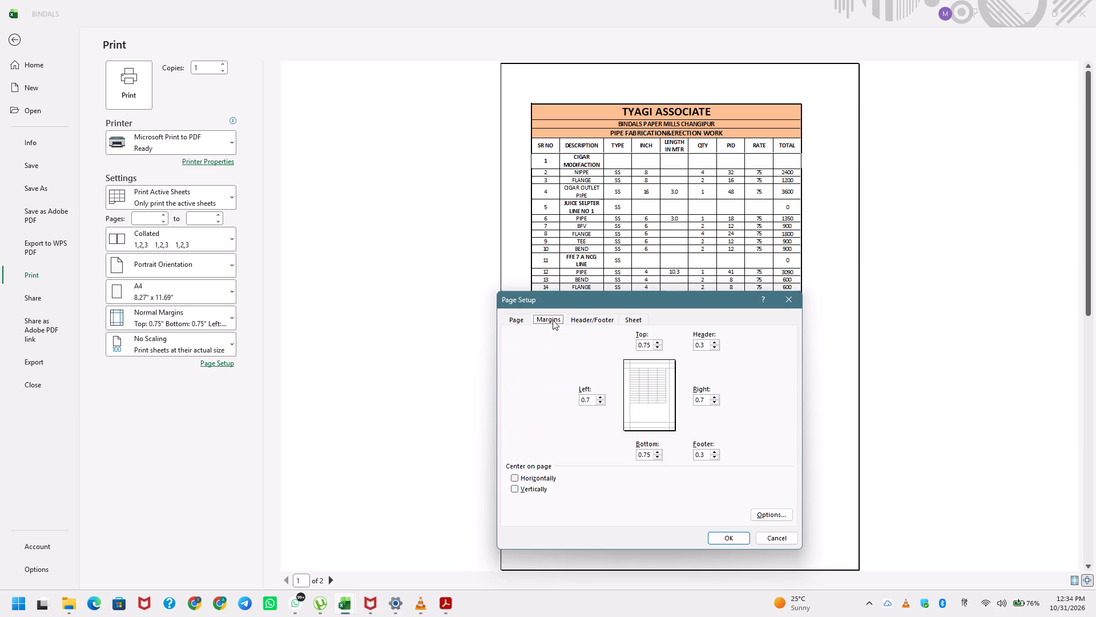
click(659, 351)
double_click(656, 347)
double_click(656, 458)
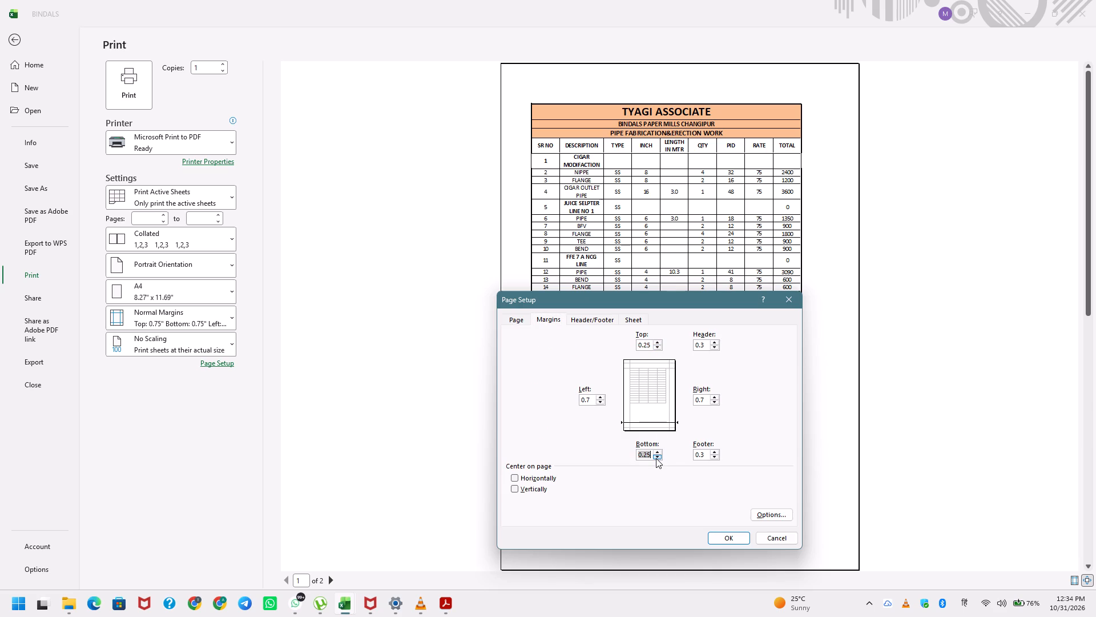
click(715, 403)
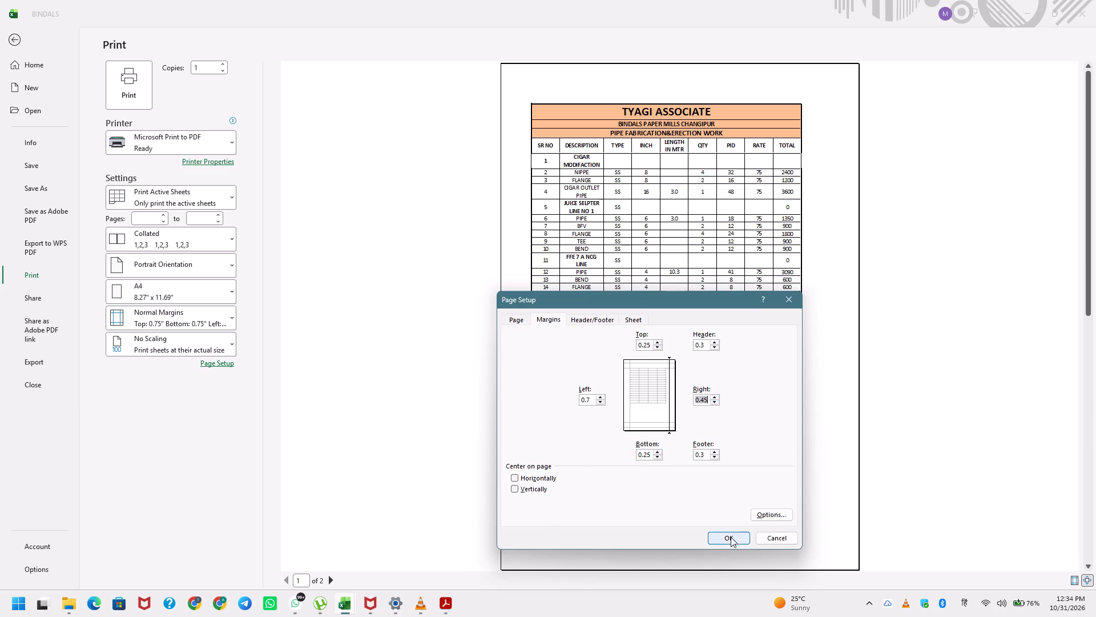
click(730, 539)
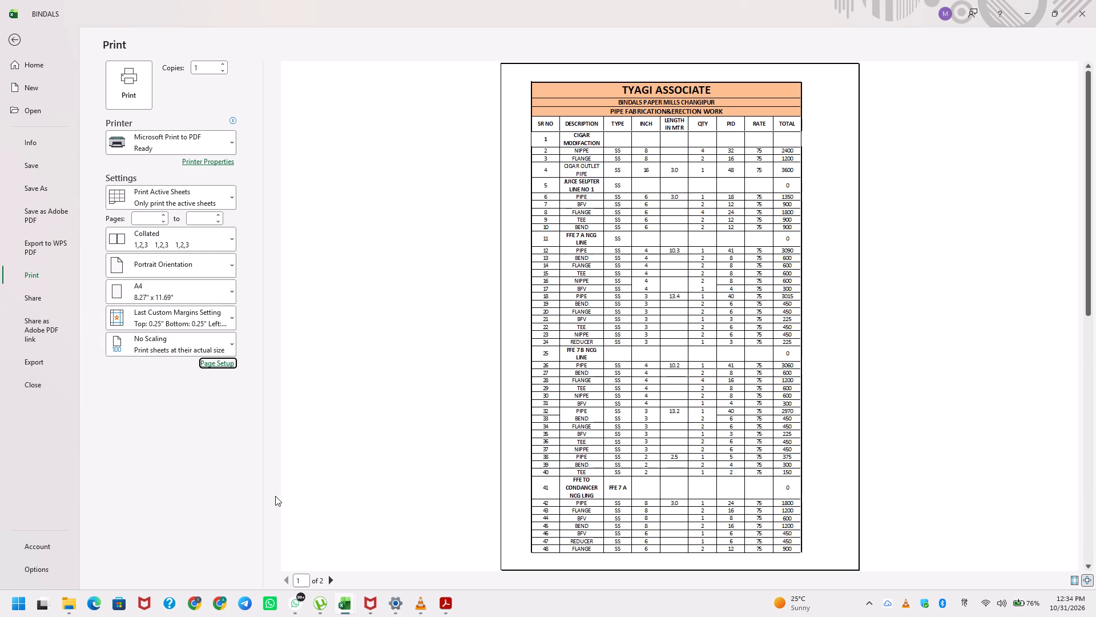
click(541, 437)
key(Down)
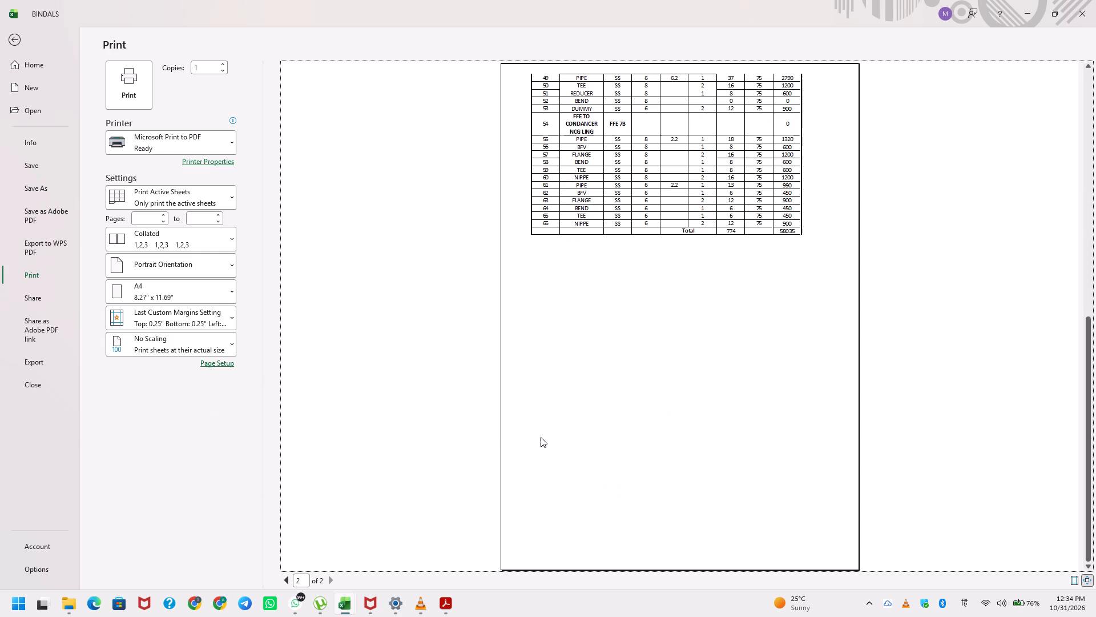
key(Up)
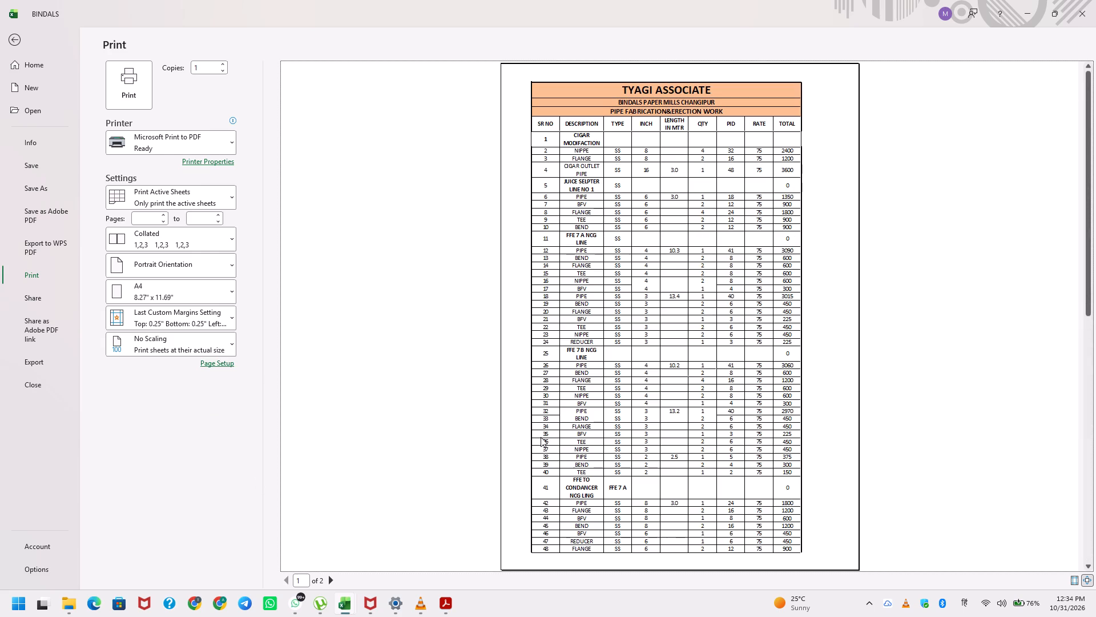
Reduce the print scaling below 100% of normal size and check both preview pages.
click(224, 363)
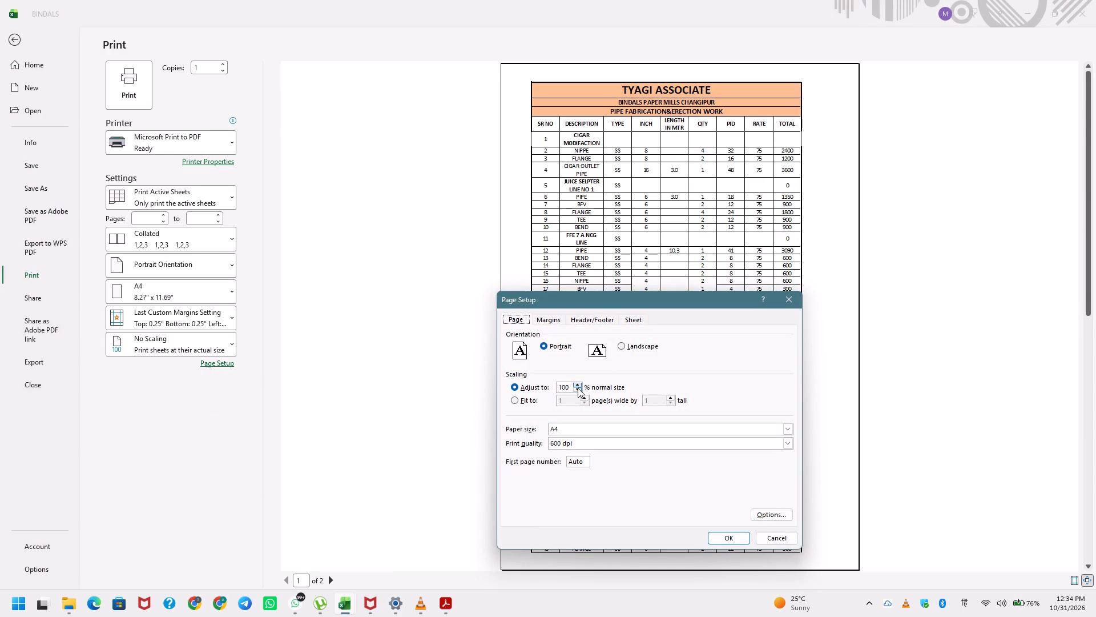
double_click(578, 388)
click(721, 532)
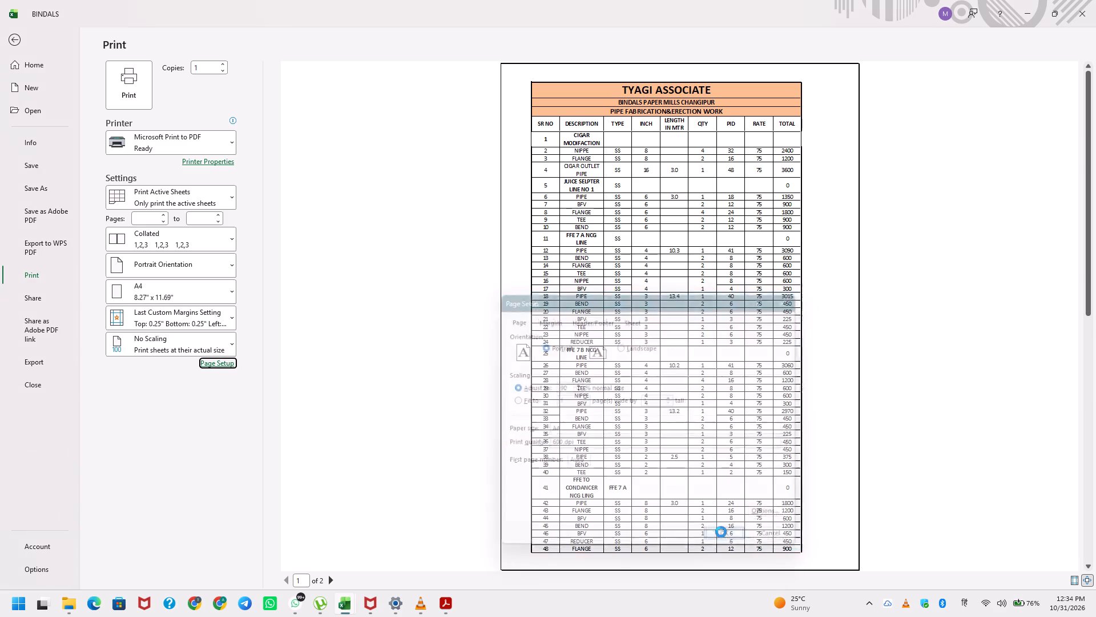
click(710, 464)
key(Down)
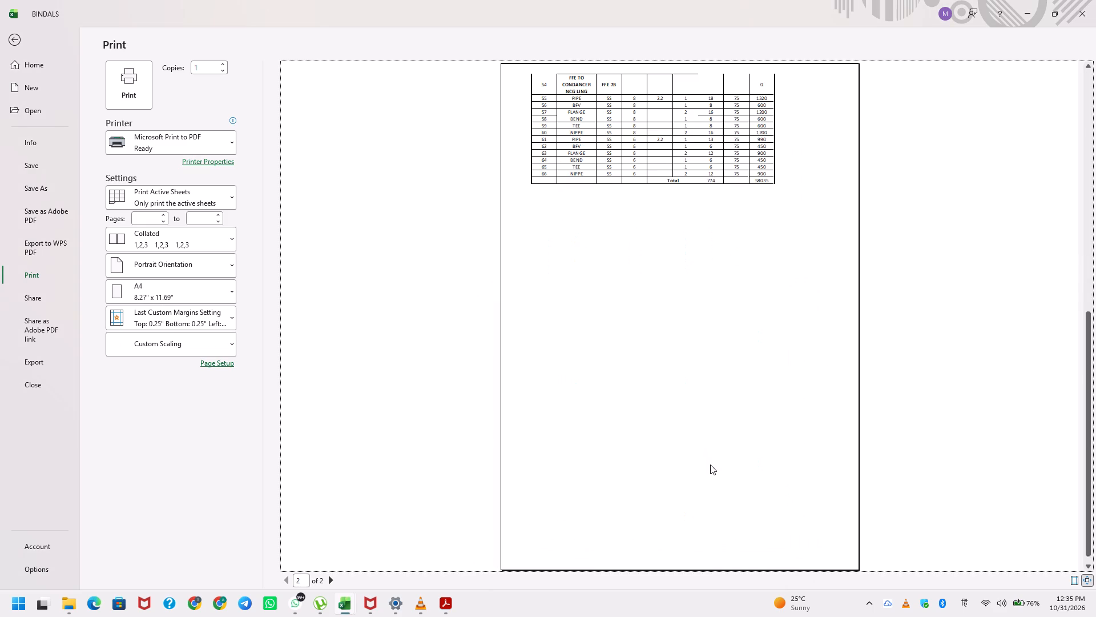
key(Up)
Increase the print scaling to slightly above 100% of normal size and check the preview pages.
click(215, 365)
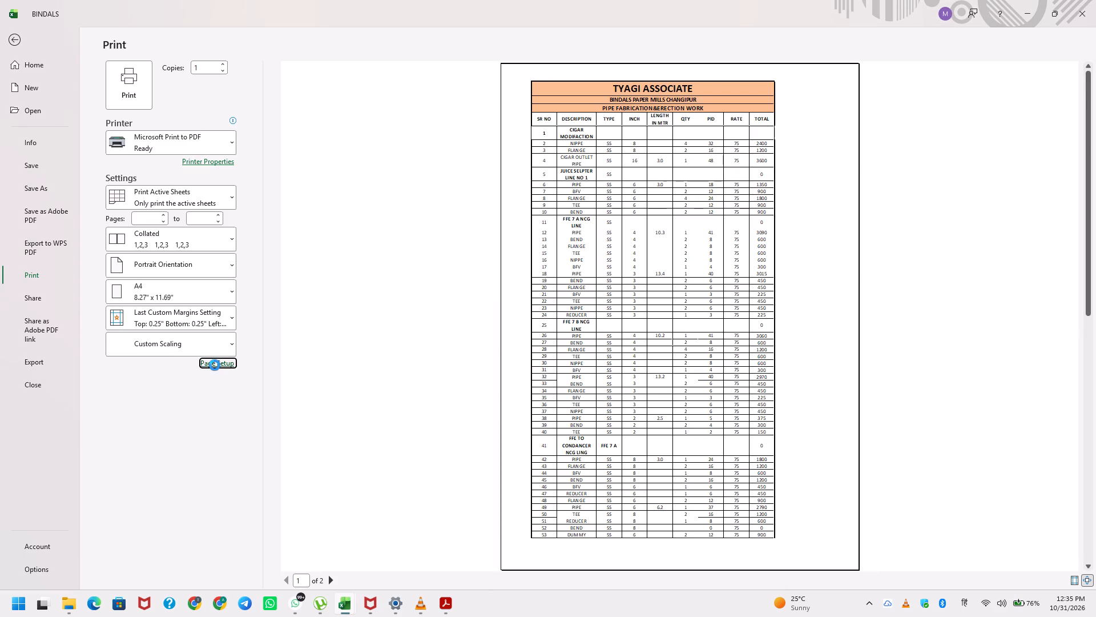
triple_click(580, 383)
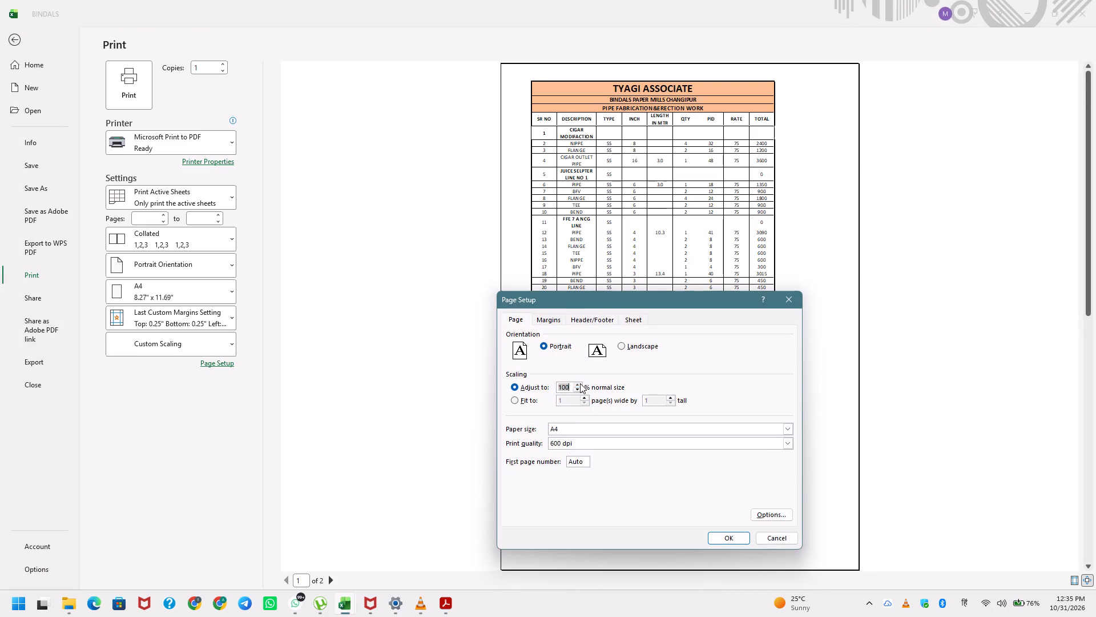
key(Return)
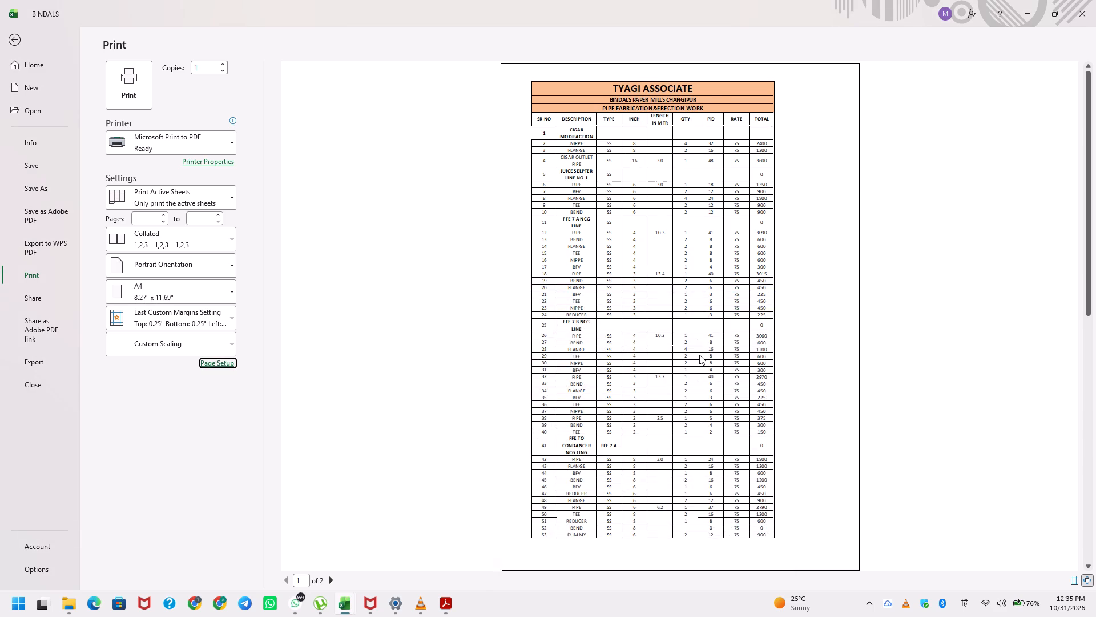
scroll(716, 366, down, 20)
scroll(716, 366, up, 20)
scroll(716, 366, up, 8)
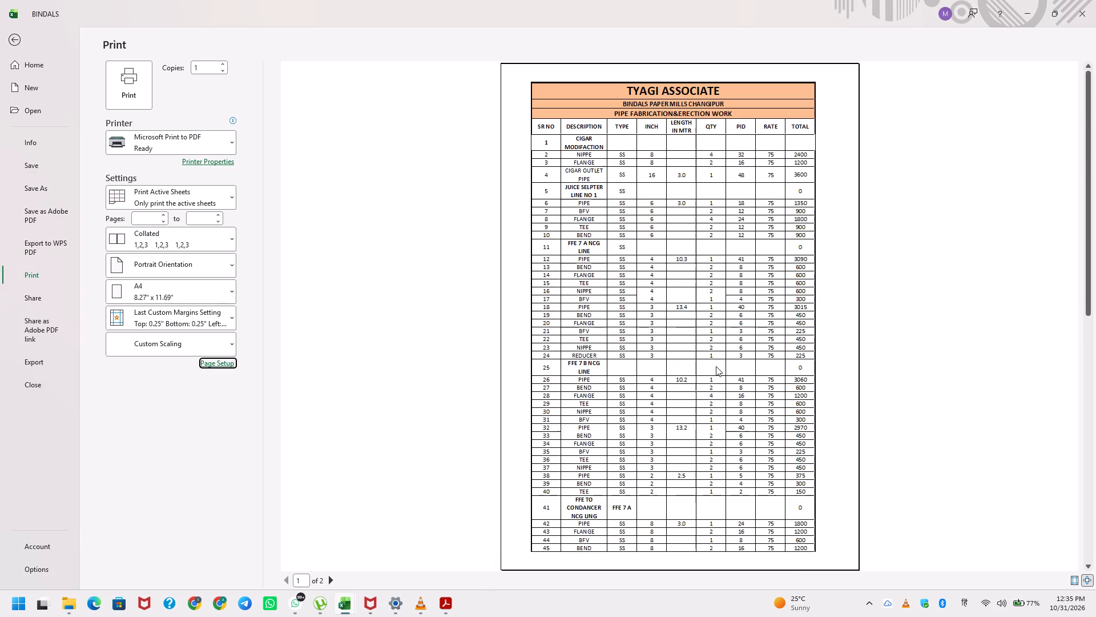
Print the 30.10.2026 sheet to a PDF saved on the Desktop under the file name झघअ.
click(116, 93)
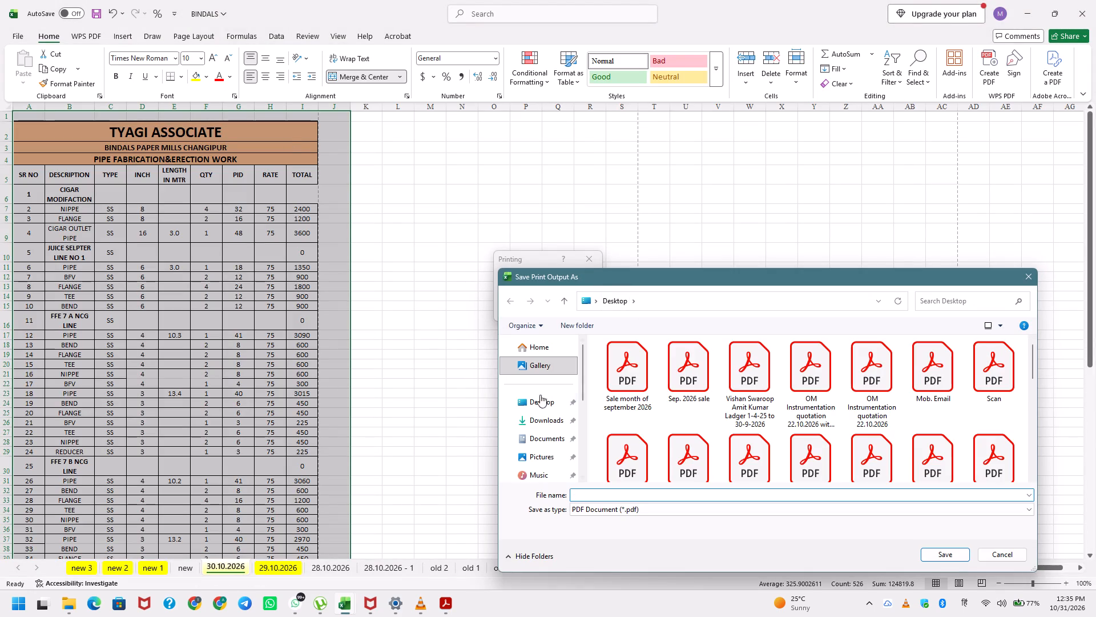
click(536, 403)
click(586, 495)
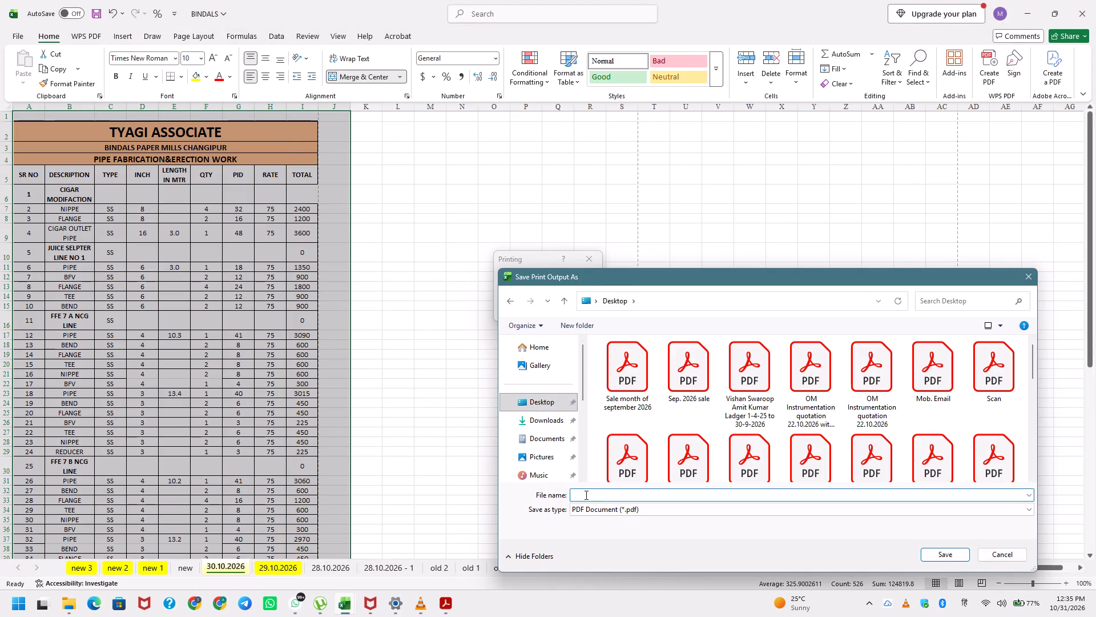
text(झघअ)
key(Return)
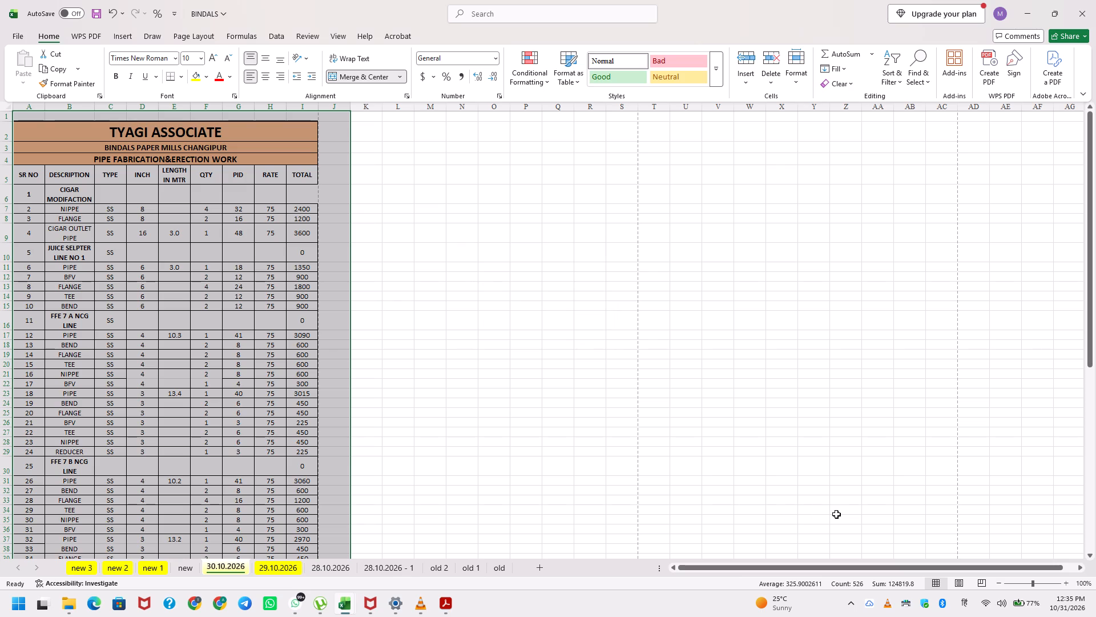
Switch the keyboard input language to English (India).
click(966, 600)
click(941, 475)
Rename the झघअ PDF on the desktop as PID.
key(super+d)
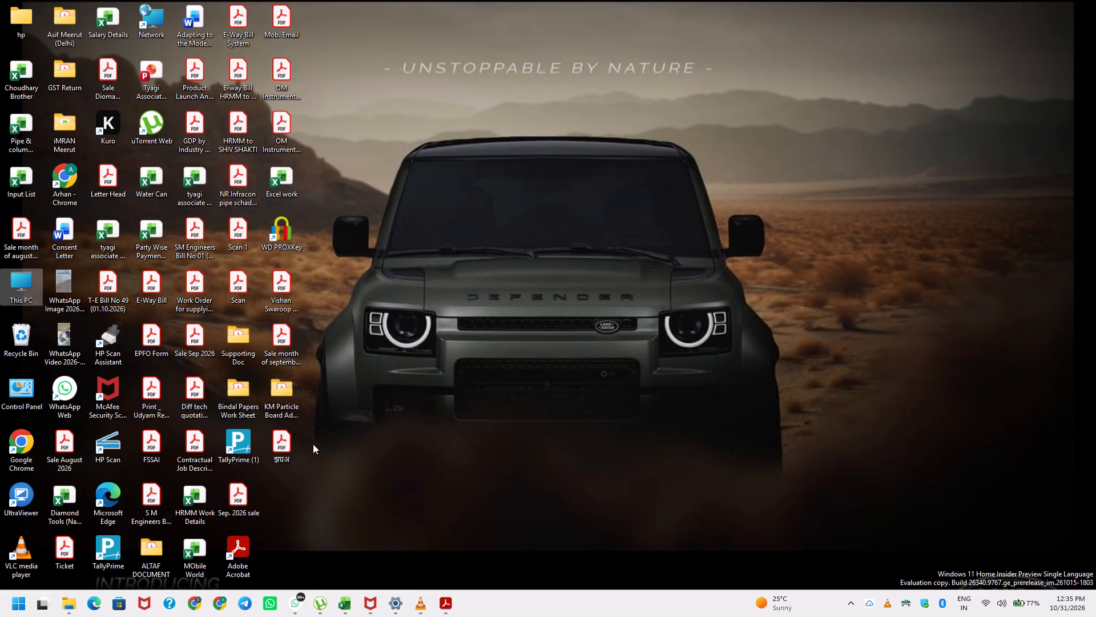
click(295, 455)
click(276, 453)
key(F2)
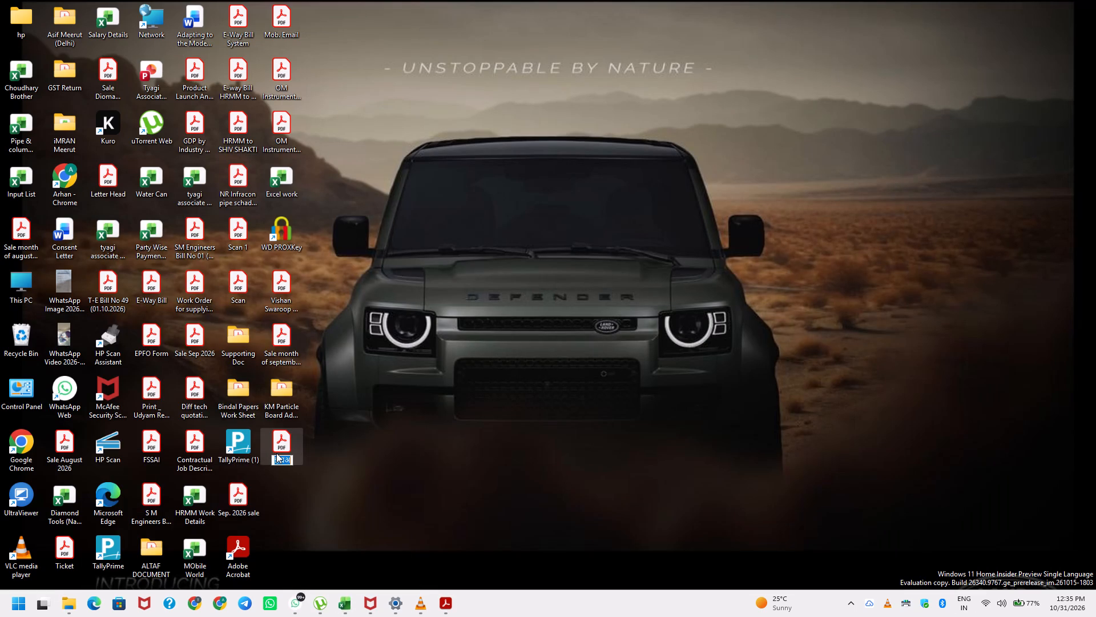
text(PID)
key(Return)
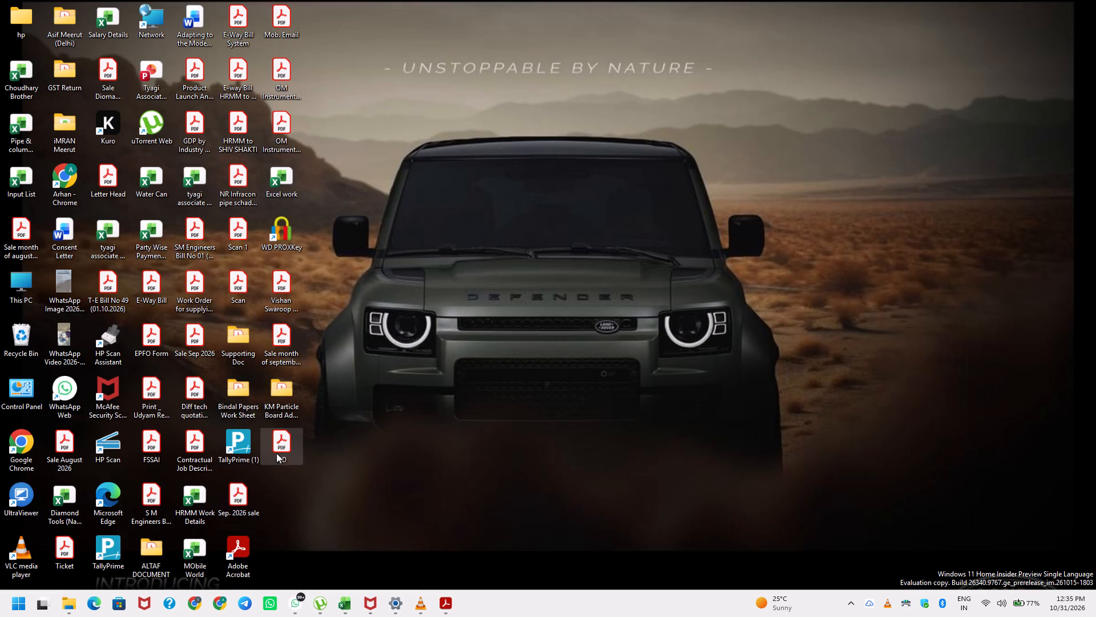